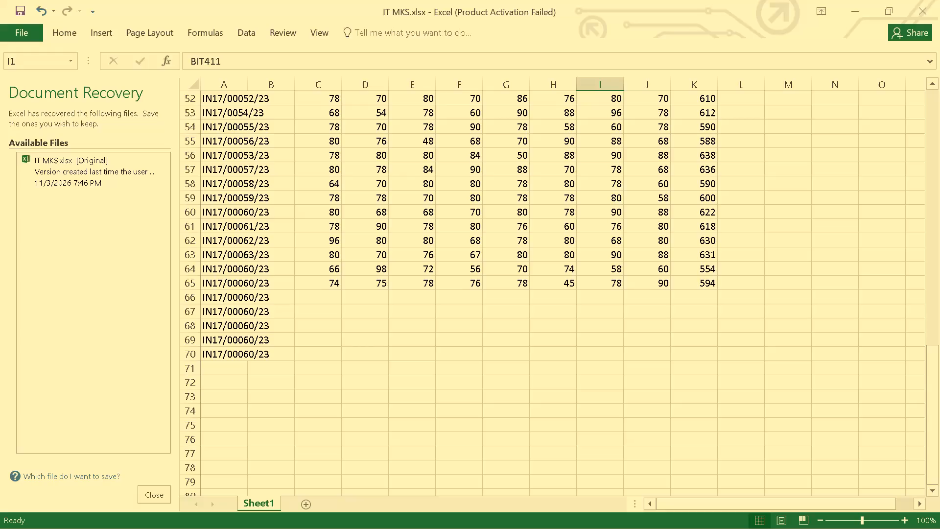
# Select cell C66, the first empty mark cell in the row below the last completed student record.
pyautogui.click(337, 302)
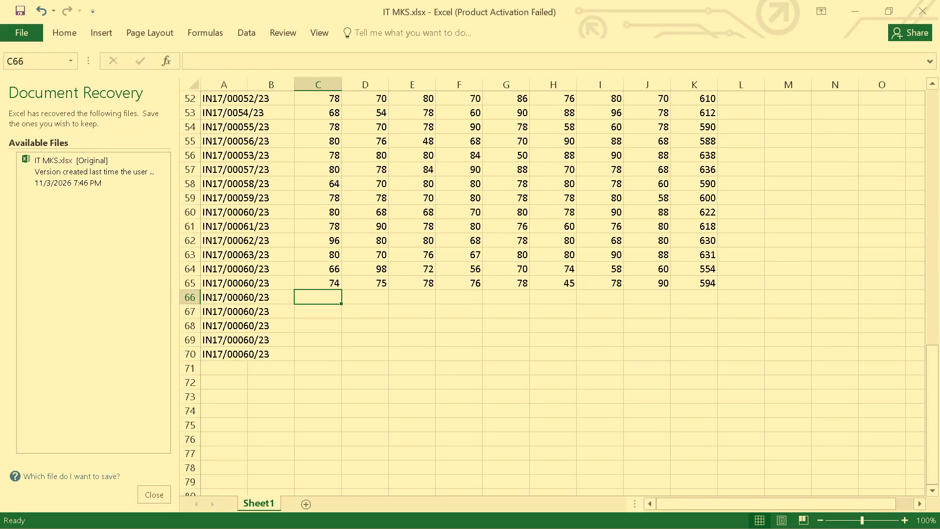
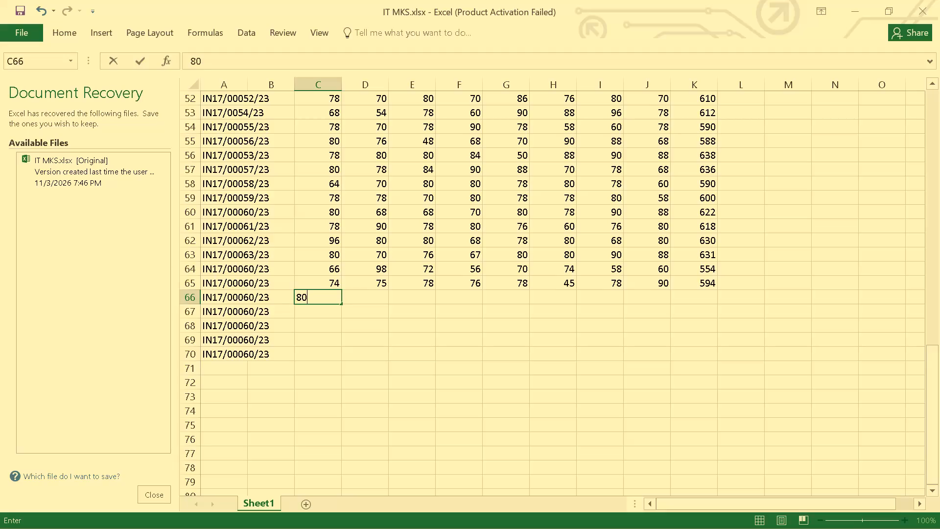
# Accept the 80 in C66 and enter the marks 68, 78, 80, 90 and 88 in cells D66 through H66.
pyautogui.press('Right')
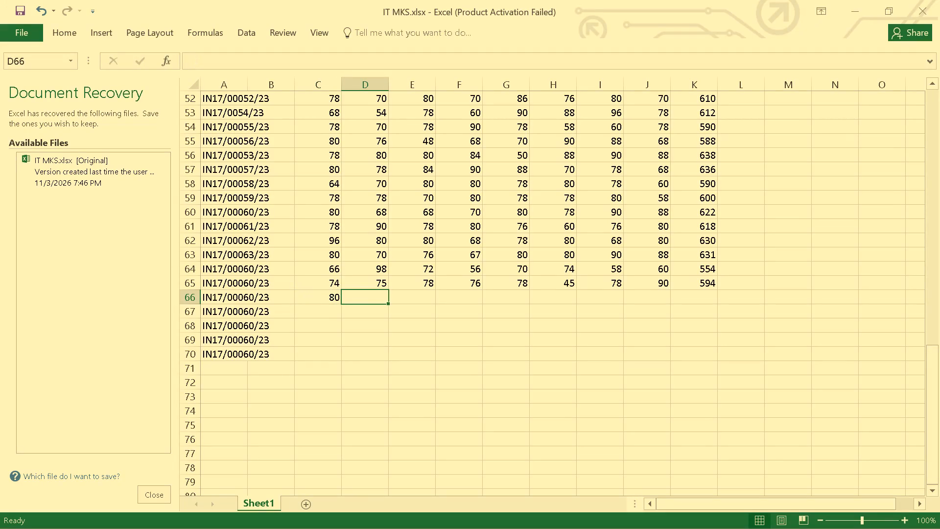
pyautogui.press('6')
pyautogui.press('9')
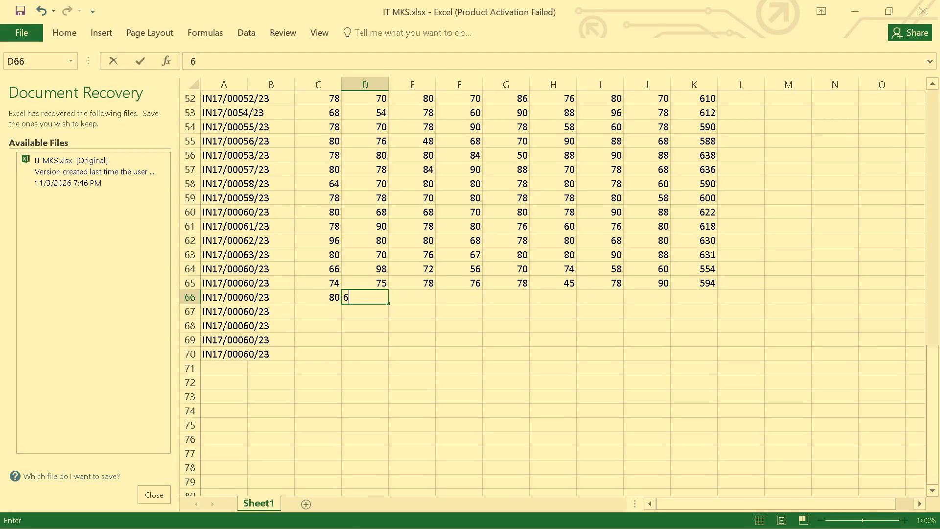
pyautogui.press('BackSpace')
pyautogui.press('8')
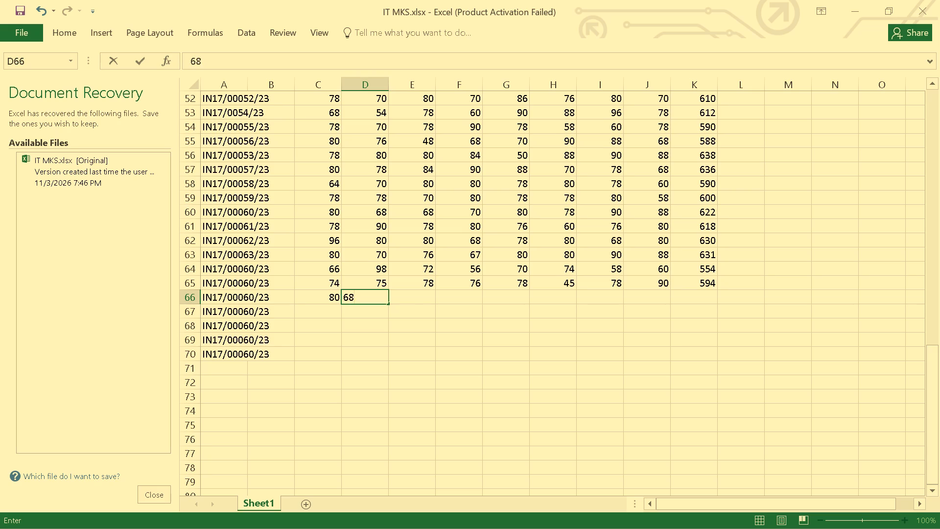
pyautogui.press('Right')
pyautogui.write('78')
pyautogui.press('Right')
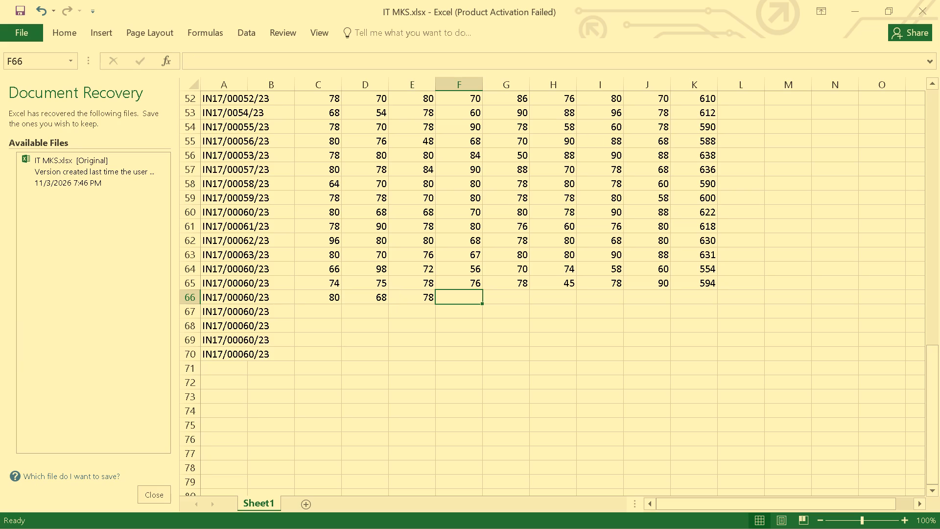
pyautogui.press('8')
pyautogui.press('0')
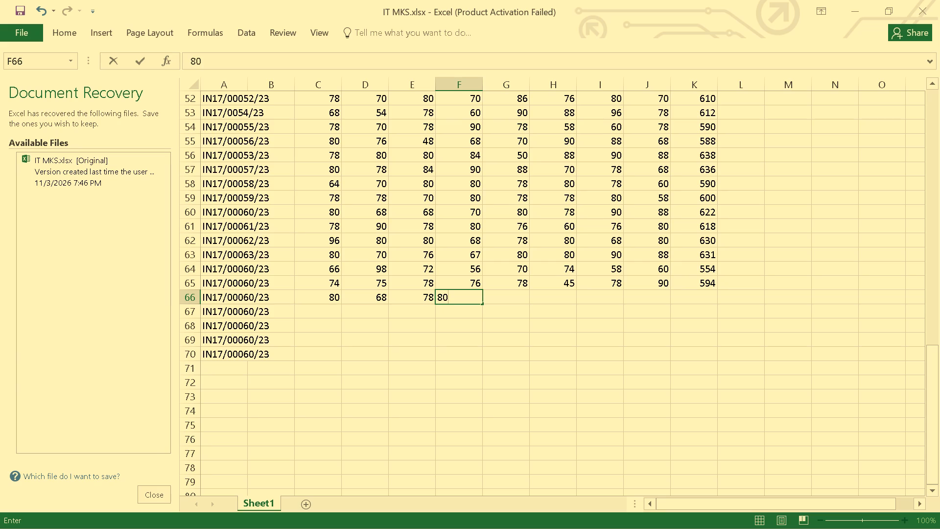
pyautogui.press('Right')
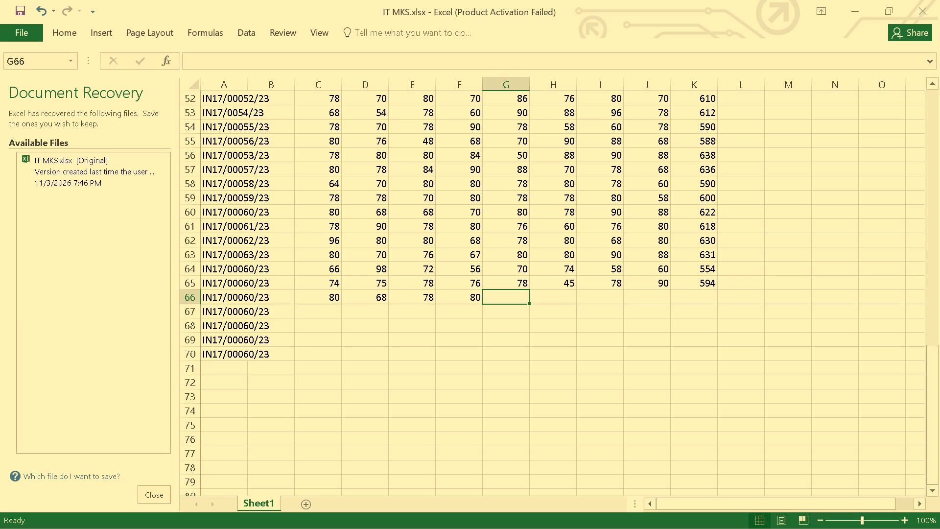
pyautogui.write('90')
pyautogui.press('Right')
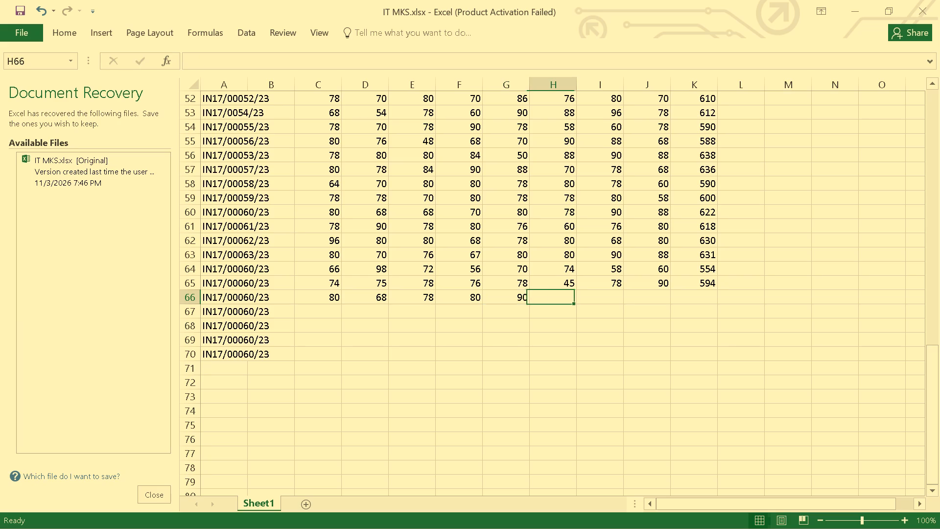
pyautogui.write('88')
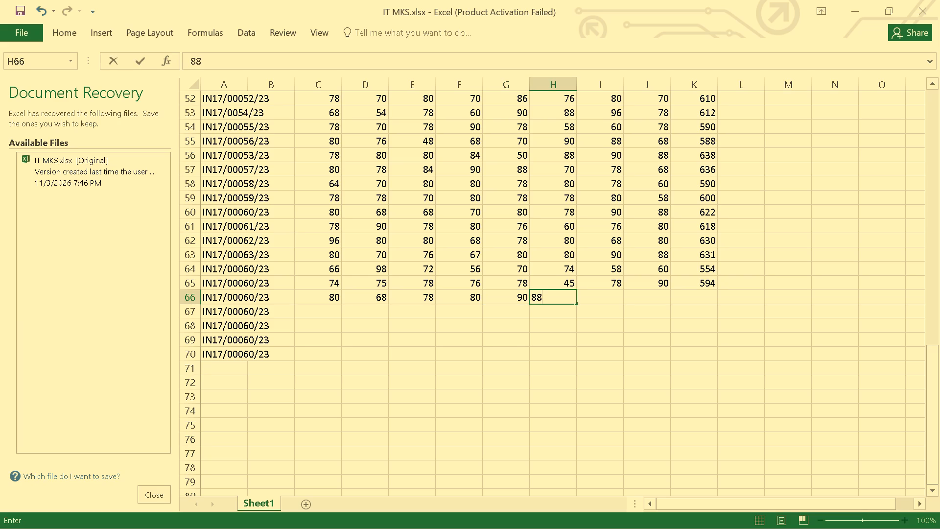
pyautogui.press('Right')
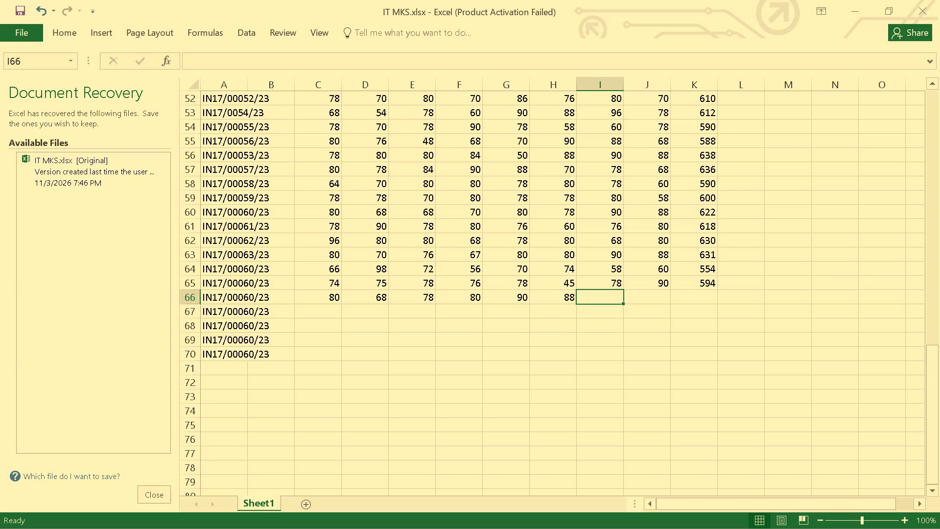
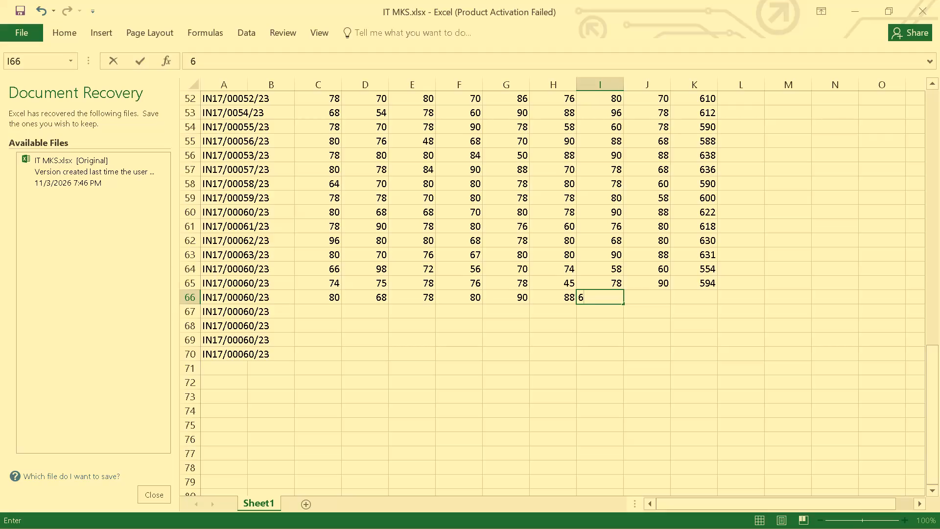
# Complete row 66 by finishing the mark 60 in I66 and entering 78 in J66.
pyautogui.press('0')
pyautogui.press('Right')
pyautogui.write('78')
pyautogui.press('Right')
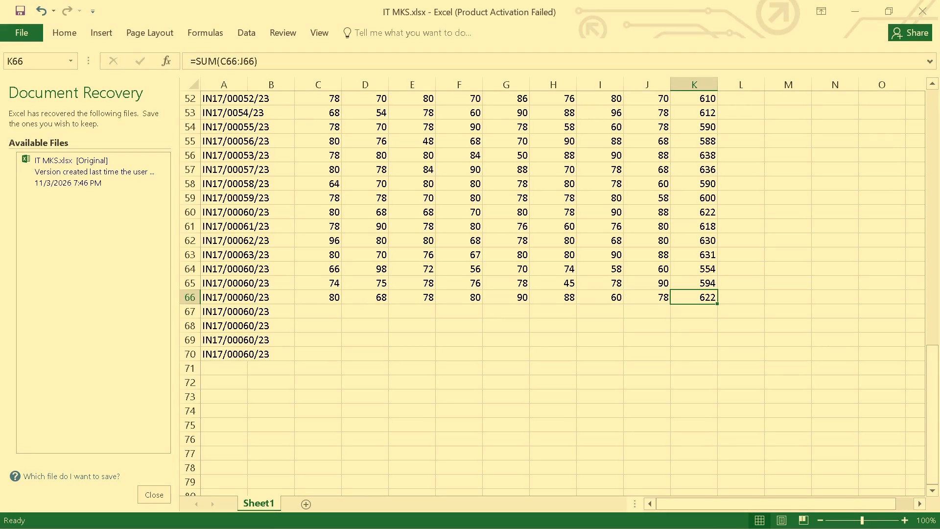
# Enter the marks 78, 80, 66 and 90 in cells C67 through F67.
pyautogui.click(317, 312)
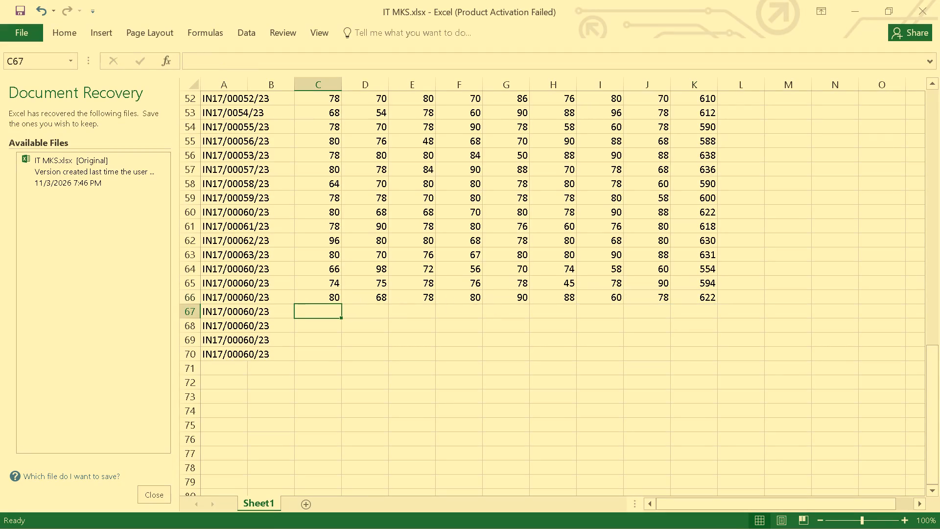
pyautogui.write('78')
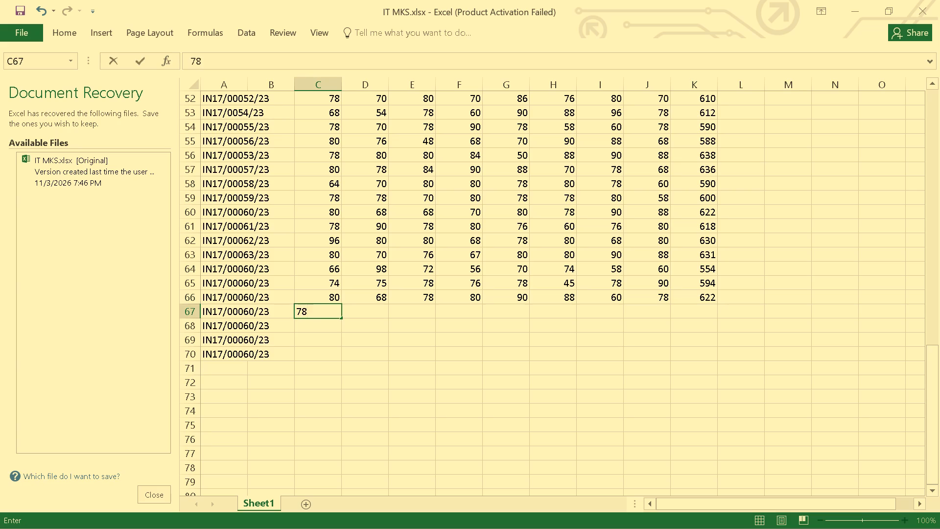
pyautogui.press('Right')
pyautogui.press('8')
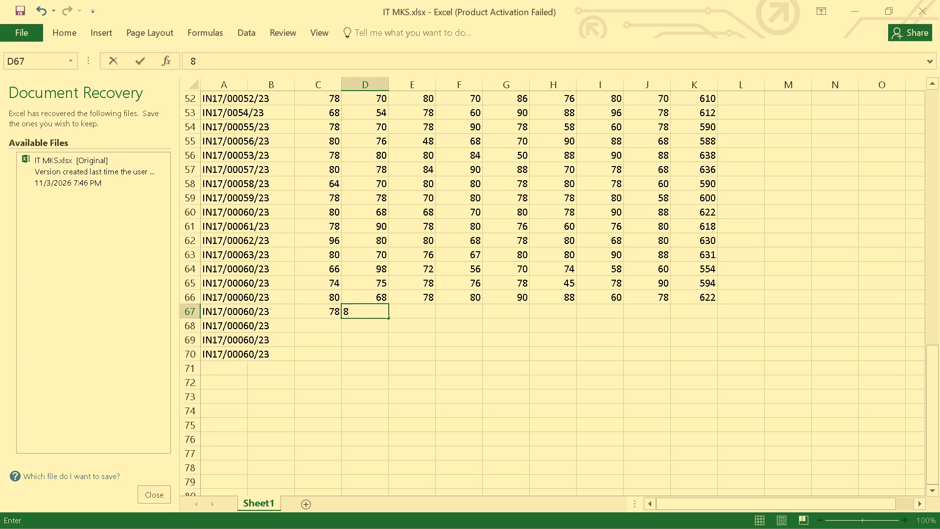
pyautogui.press('0')
pyautogui.press('Right')
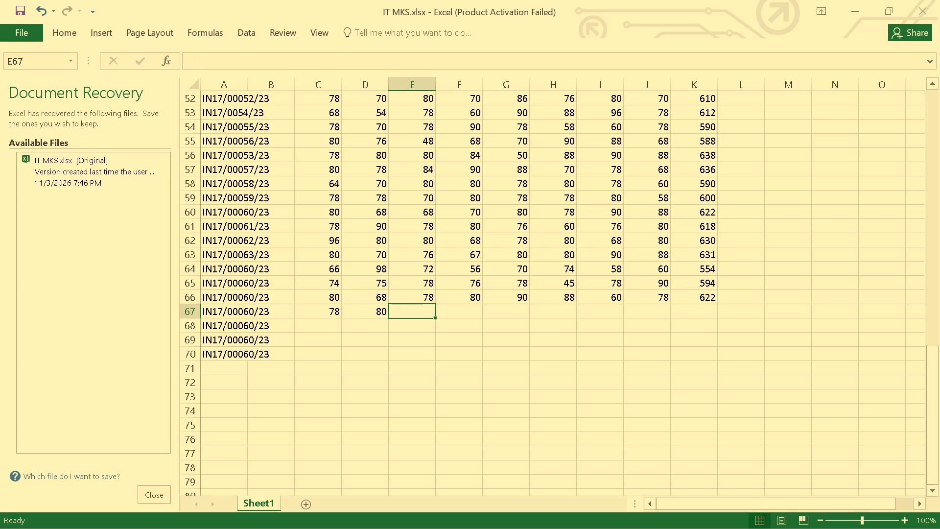
pyautogui.write('66')
pyautogui.press('Right')
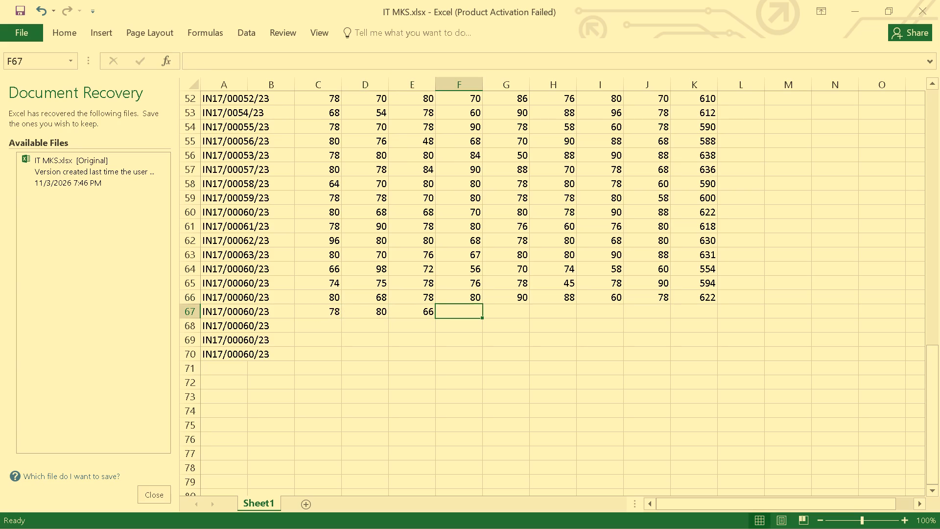
pyautogui.write('90')
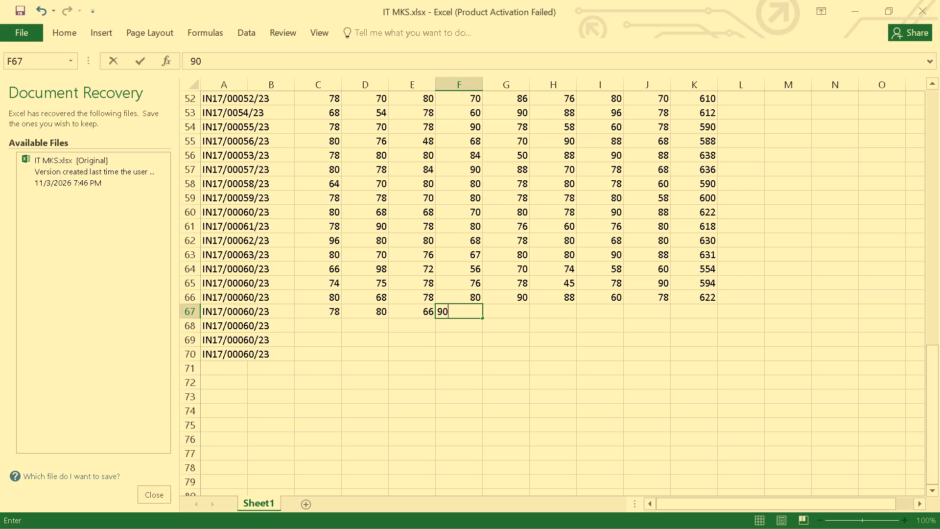
pyautogui.press('Right')
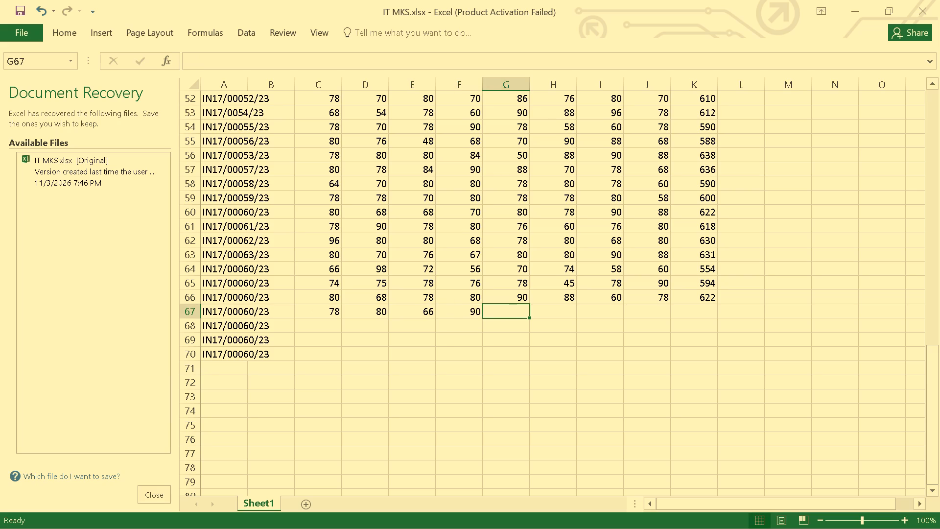
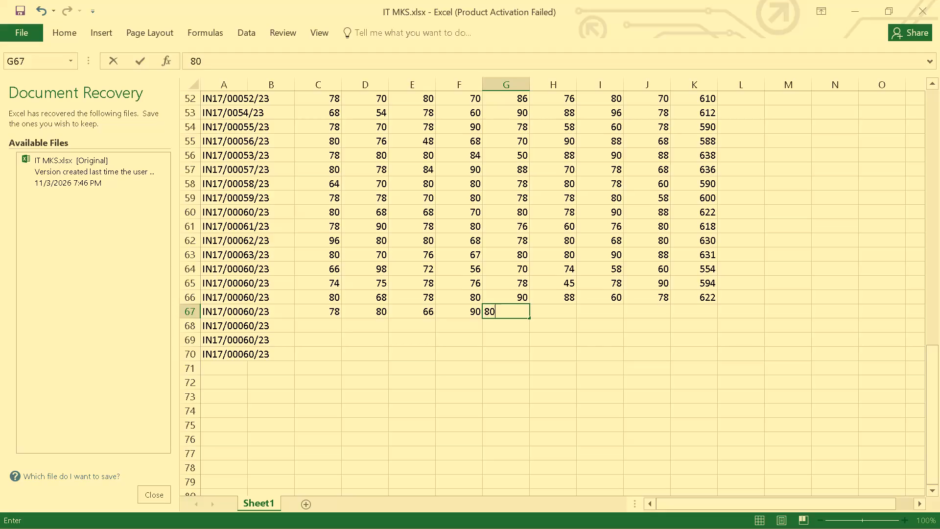
# Complete row 67 by entering the marks 90, 78 and 78 in cells H67 through J67.
pyautogui.press('Right')
pyautogui.write('90')
pyautogui.press('Right')
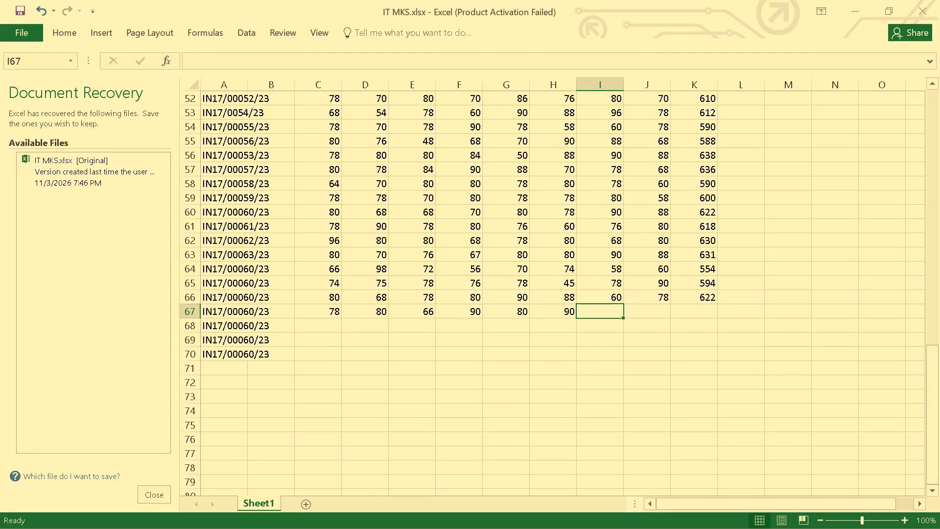
pyautogui.write('78')
pyautogui.press('Right')
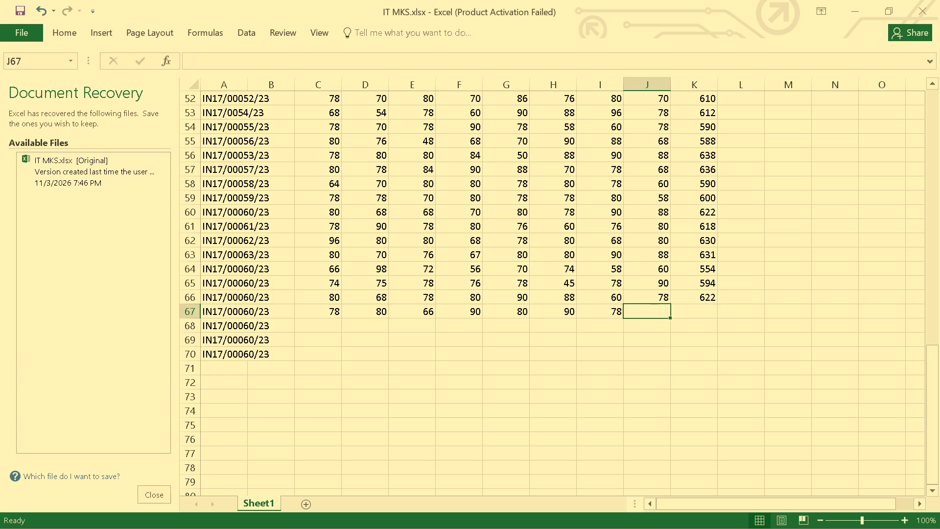
pyautogui.write('78')
pyautogui.press('Right')
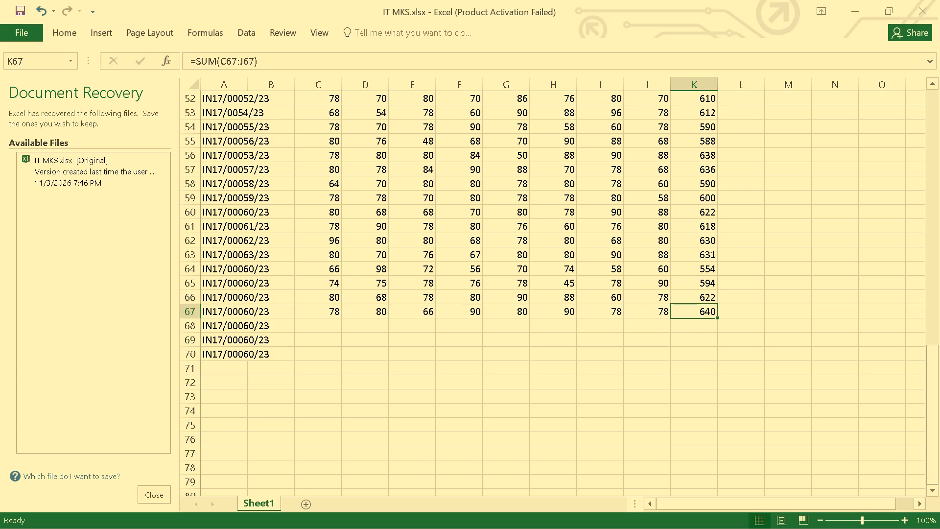
# Enter the marks 88, 60, 84, 56 and 78 in cells C68 through G68.
pyautogui.click(319, 327)
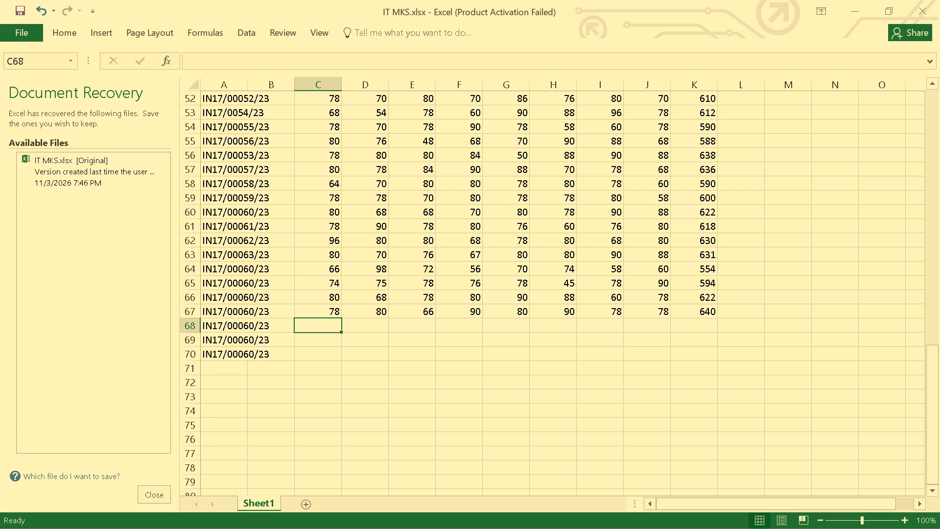
pyautogui.write('88')
pyautogui.press('Right')
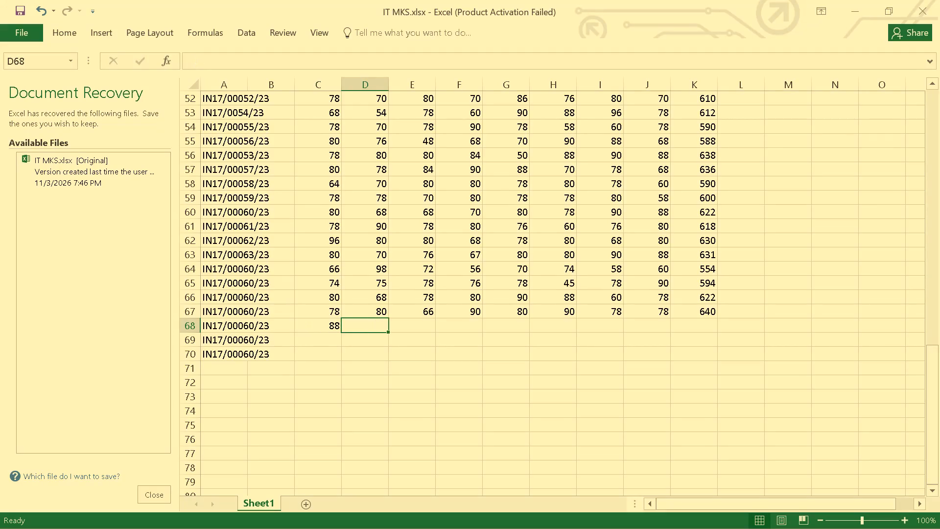
pyautogui.press('6')
pyautogui.press('0')
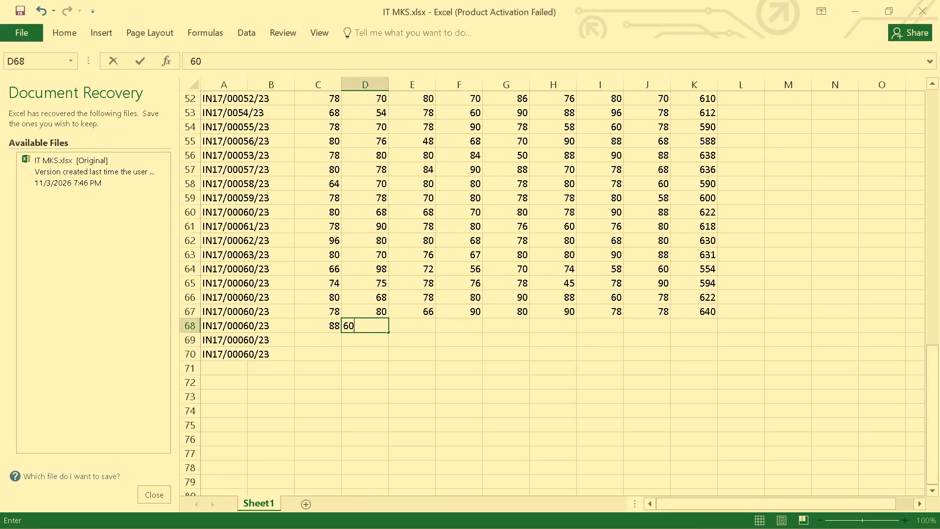
pyautogui.press('Right')
pyautogui.write('84')
pyautogui.press('Right')
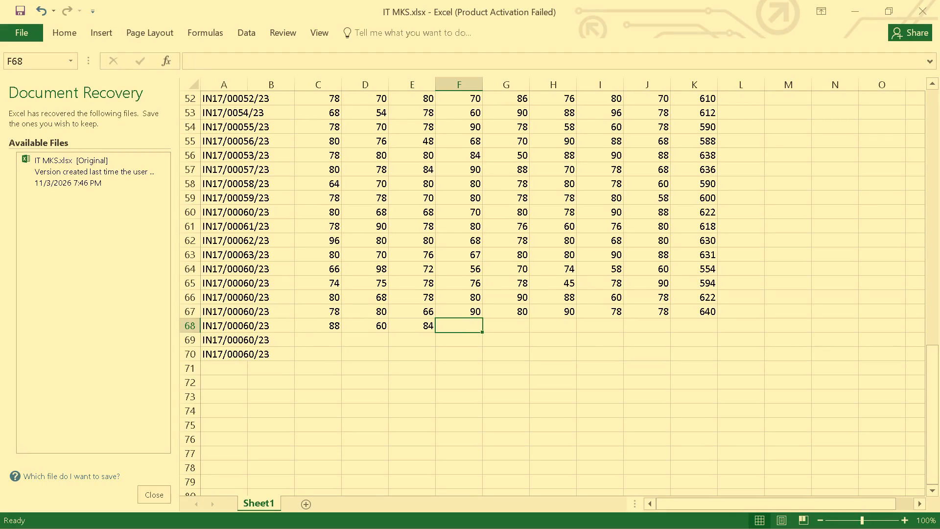
pyautogui.write('56')
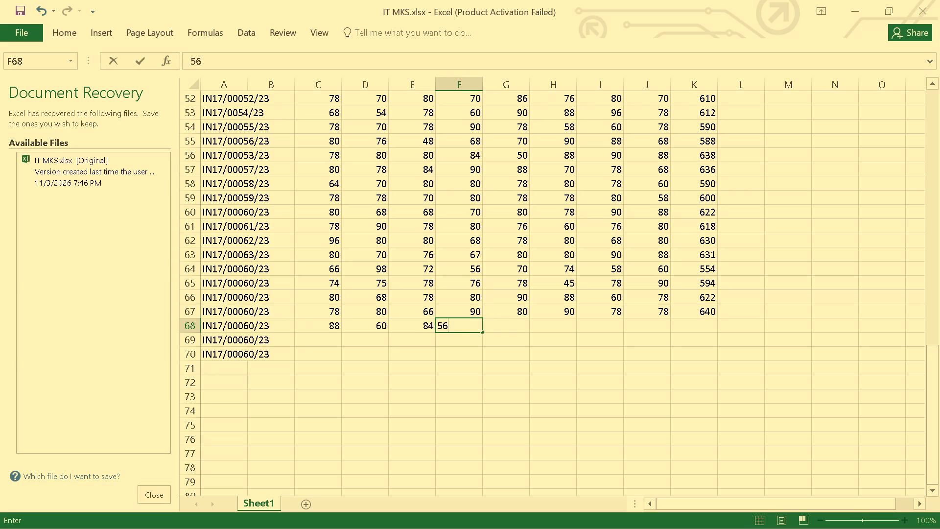
pyautogui.press('Right')
pyautogui.write('78')
pyautogui.press('Right')
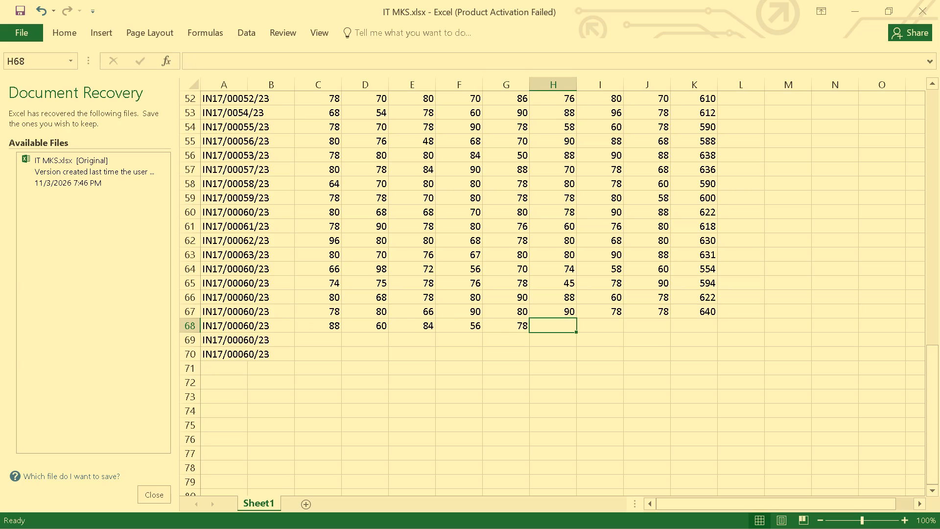
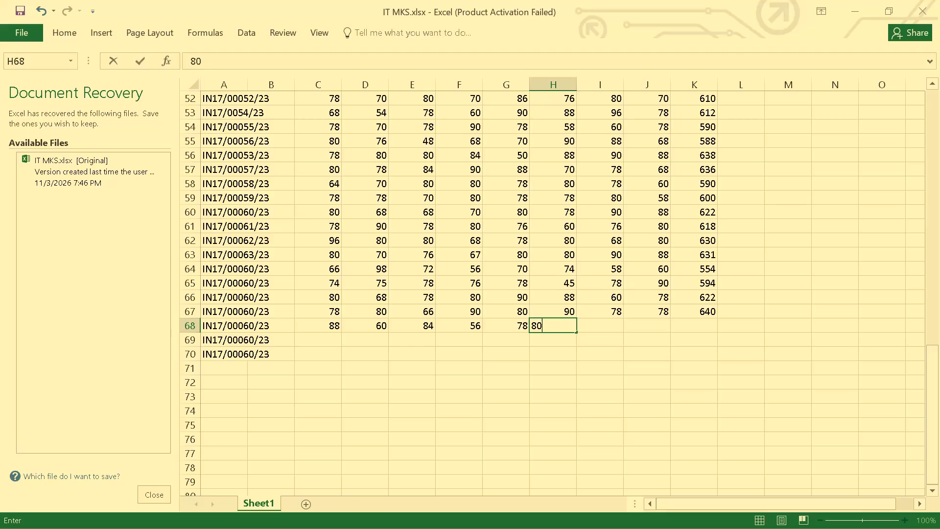
# Enter the mark 80 in cell H68.
pyautogui.press('Right')
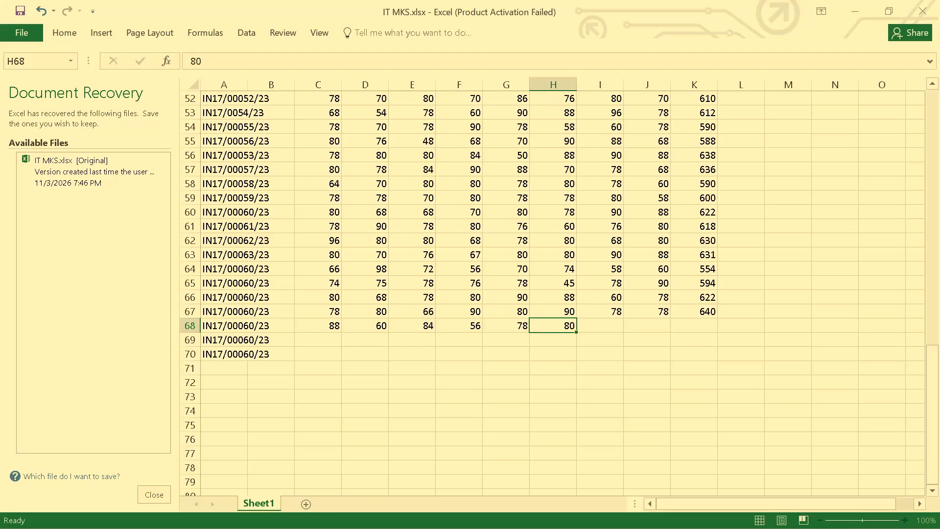
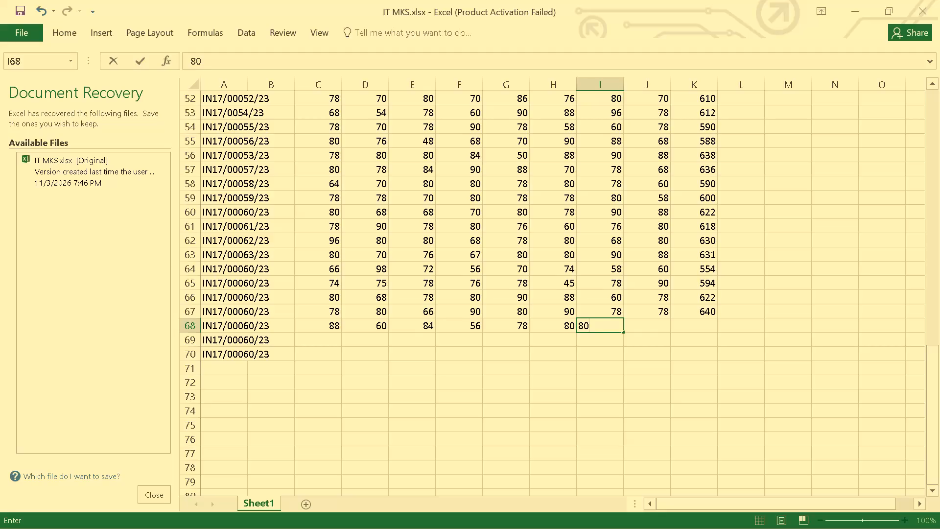
# Complete the marks in row 68 with 84 in cell I68 and 78 in cell J68.
pyautogui.press('BackSpace')
pyautogui.press('4')
pyautogui.press('Right')
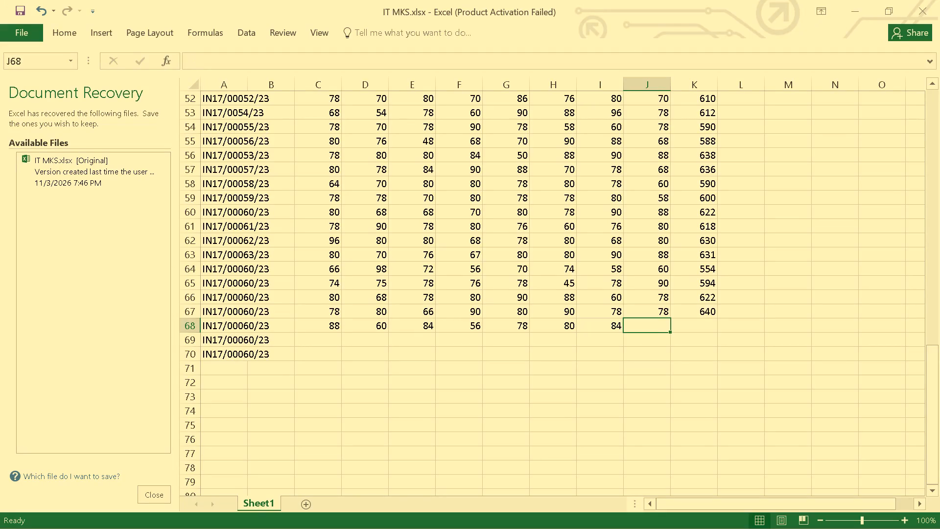
pyautogui.write('78')
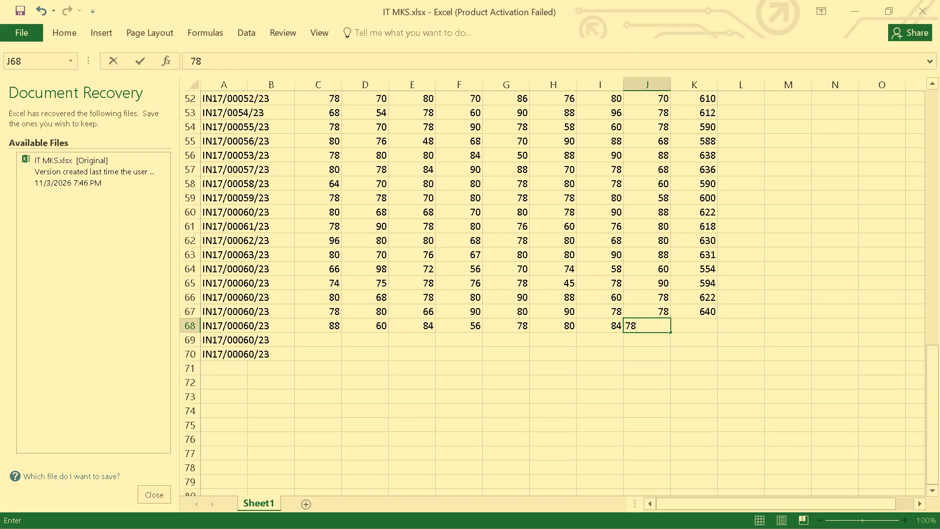
pyautogui.press('Right')
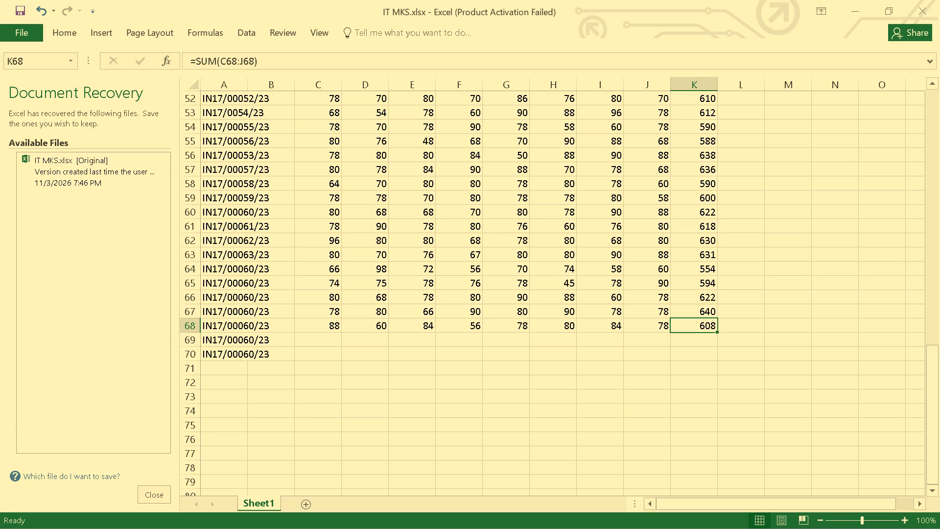
# Start the marks in row 69 by entering 78 in cell C69.
pyautogui.press('Down')
pyautogui.press('Left')
pyautogui.press('Left')
pyautogui.press('Left')
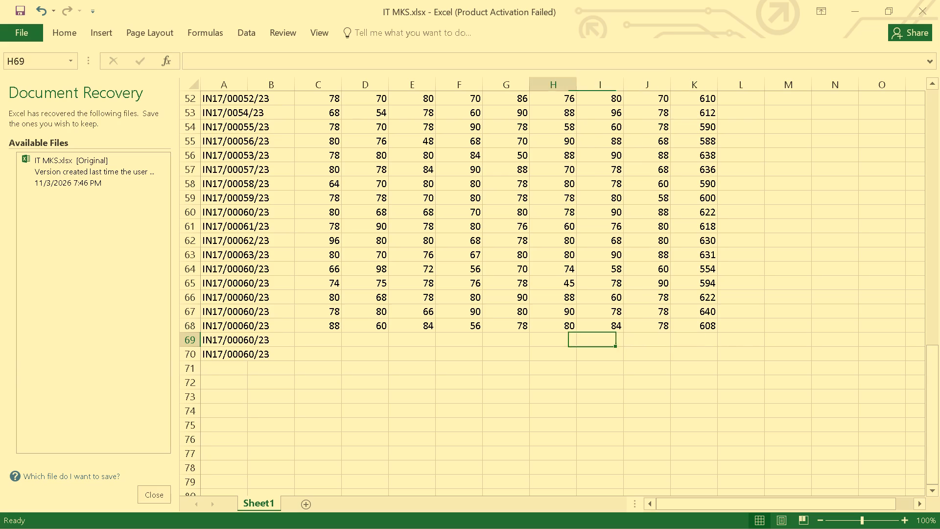
pyautogui.press('Left')
pyautogui.press('Left')
pyautogui.press('Left')
pyautogui.press('Left')
pyautogui.press('Left')
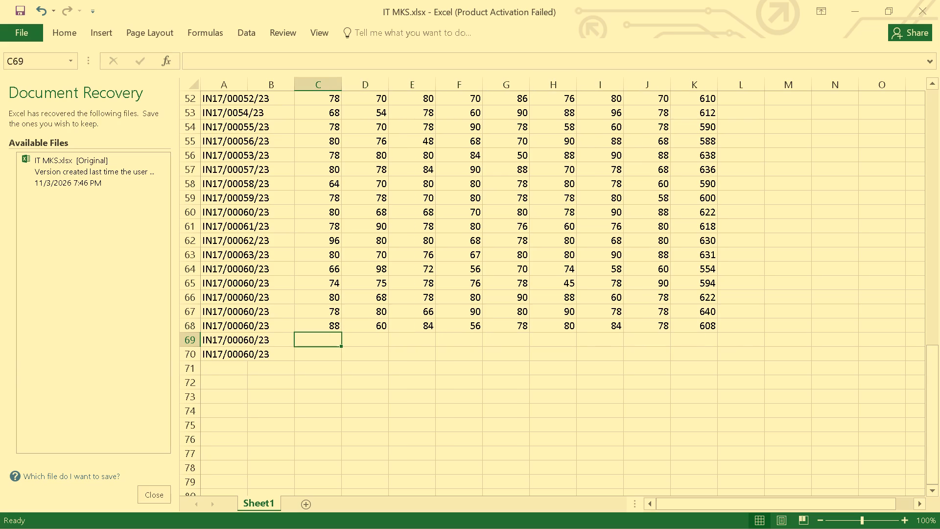
pyautogui.write('78')
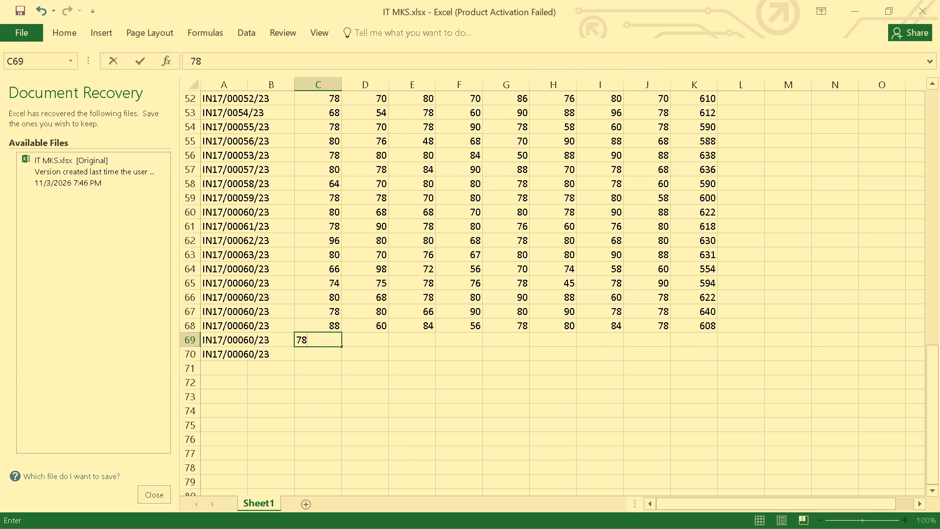
pyautogui.press('Right')
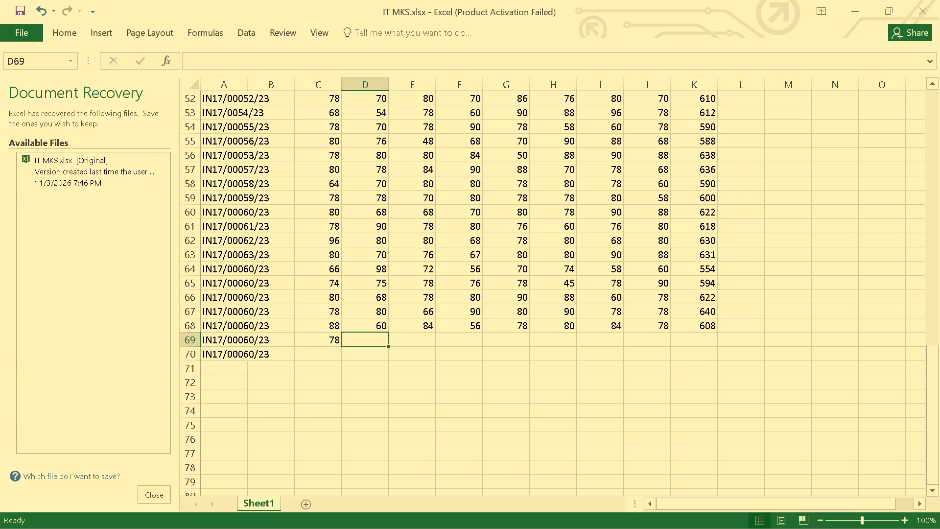
# Continue row 69 with the marks 80, 58 and 78 in cells D69 to F69.
pyautogui.click(405, 302)
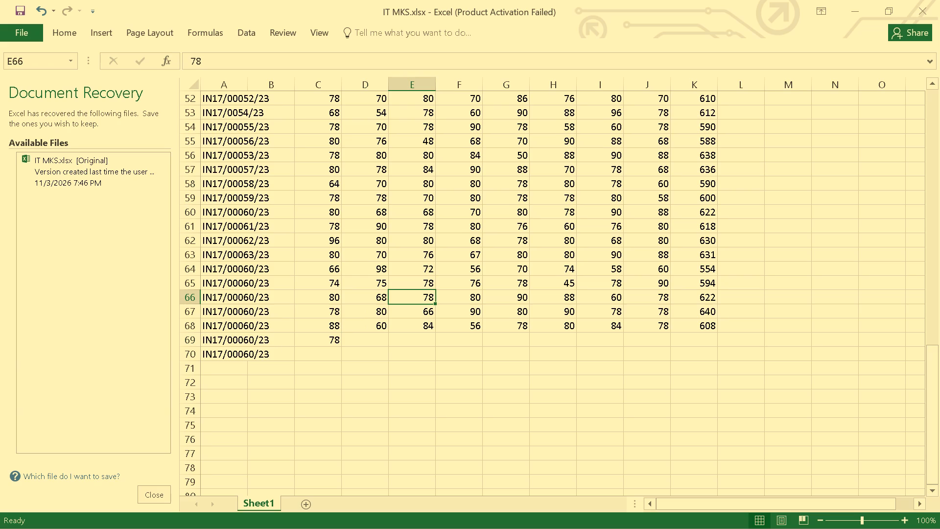
pyautogui.click(377, 337)
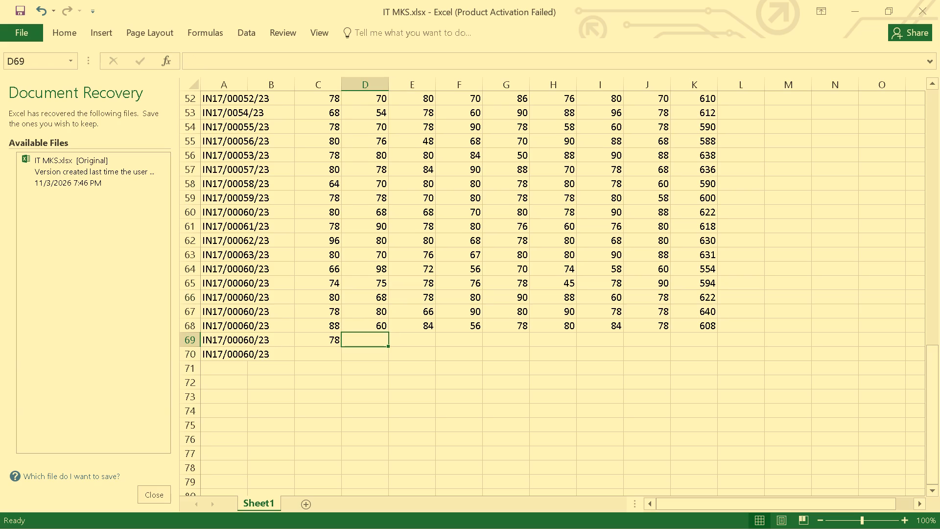
pyautogui.write('80')
pyautogui.press('Right')
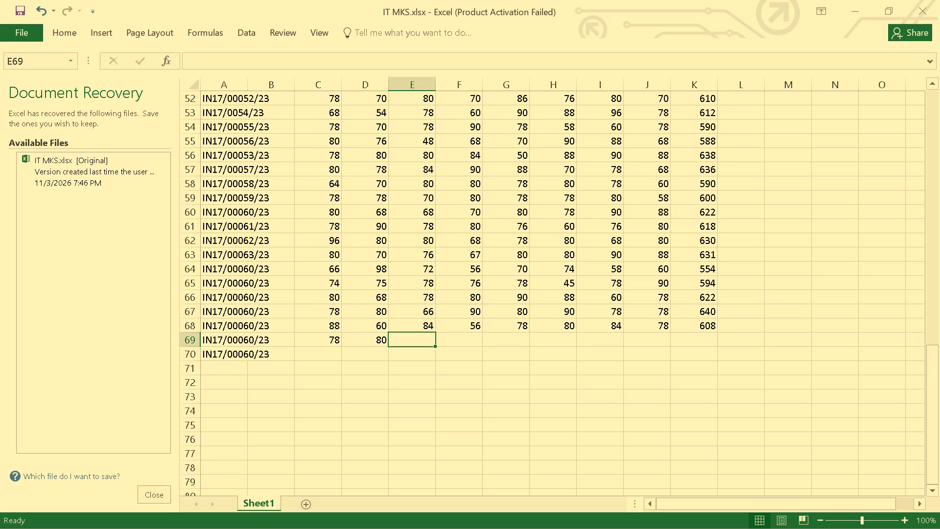
pyautogui.press('5')
pyautogui.press('8')
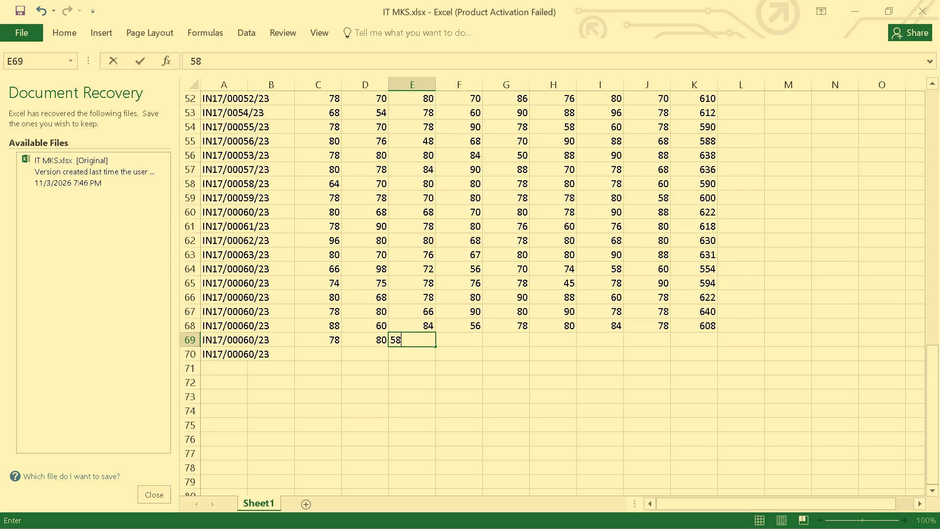
pyautogui.press('Right')
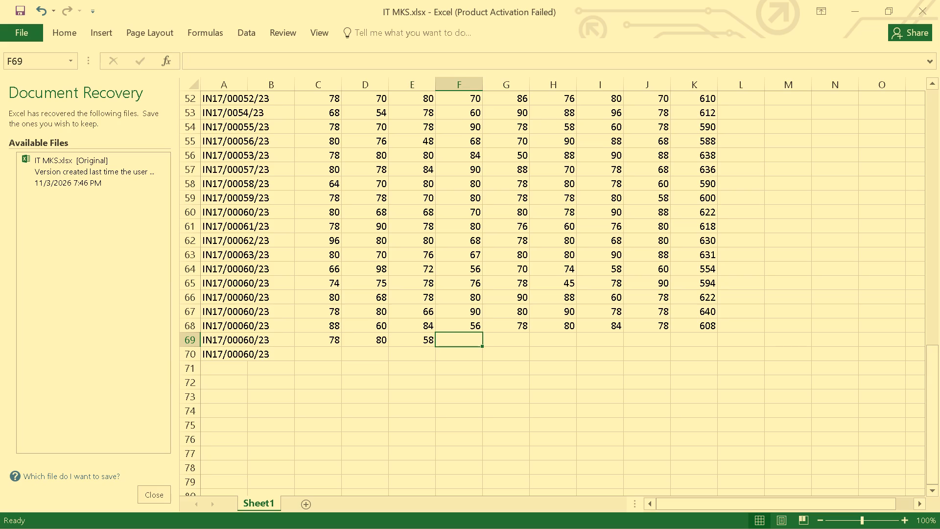
pyautogui.write('78')
pyautogui.press('Right')
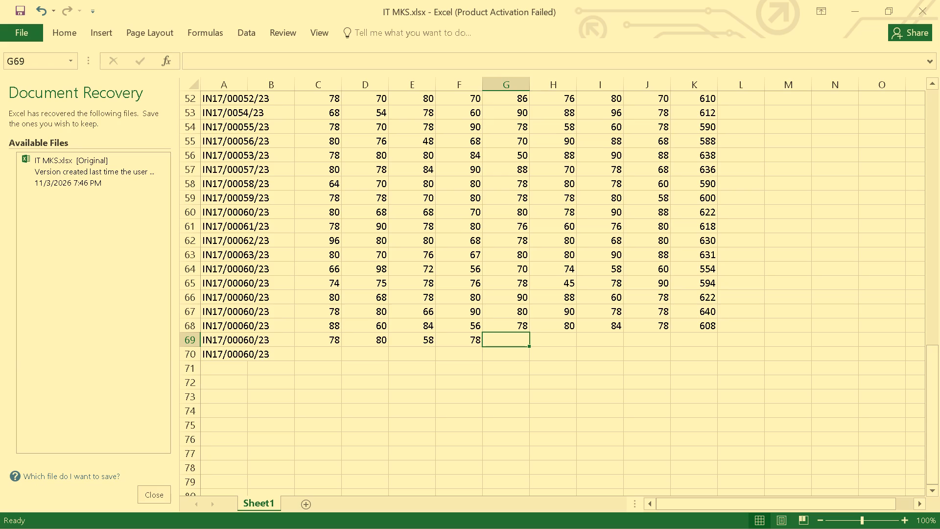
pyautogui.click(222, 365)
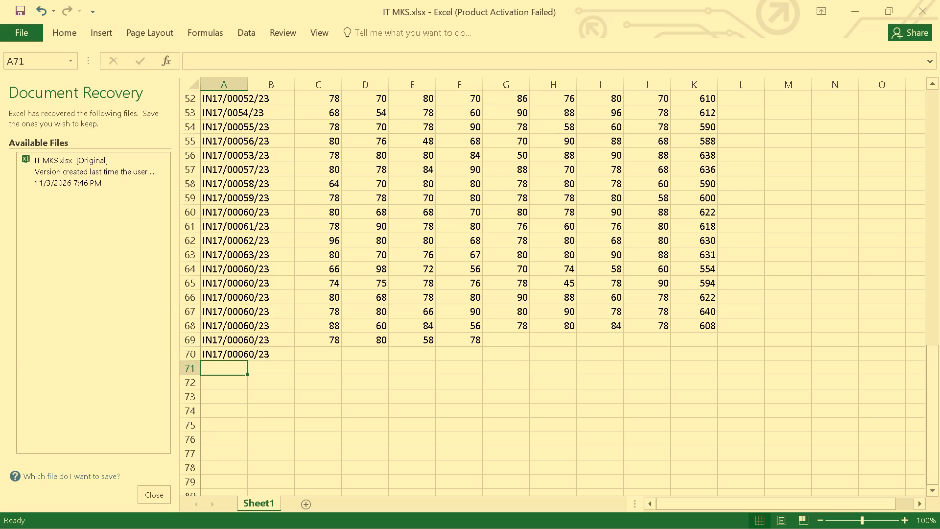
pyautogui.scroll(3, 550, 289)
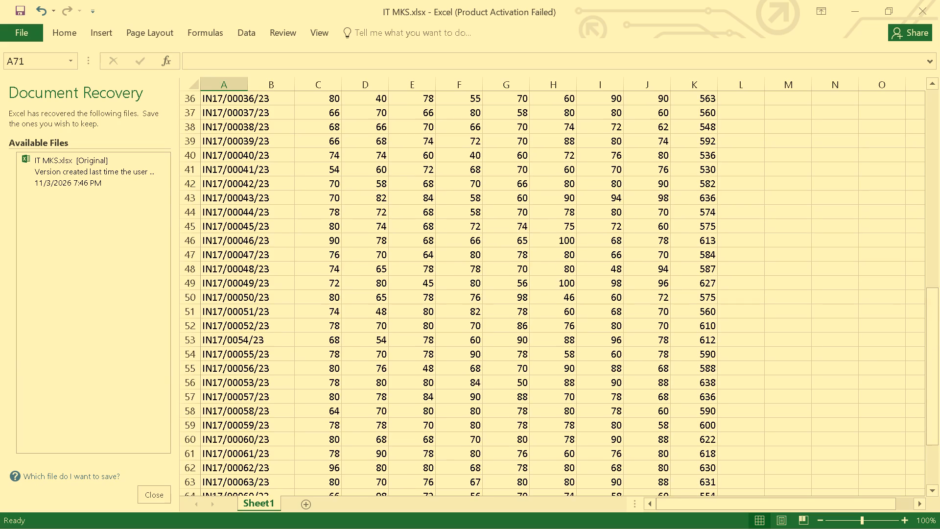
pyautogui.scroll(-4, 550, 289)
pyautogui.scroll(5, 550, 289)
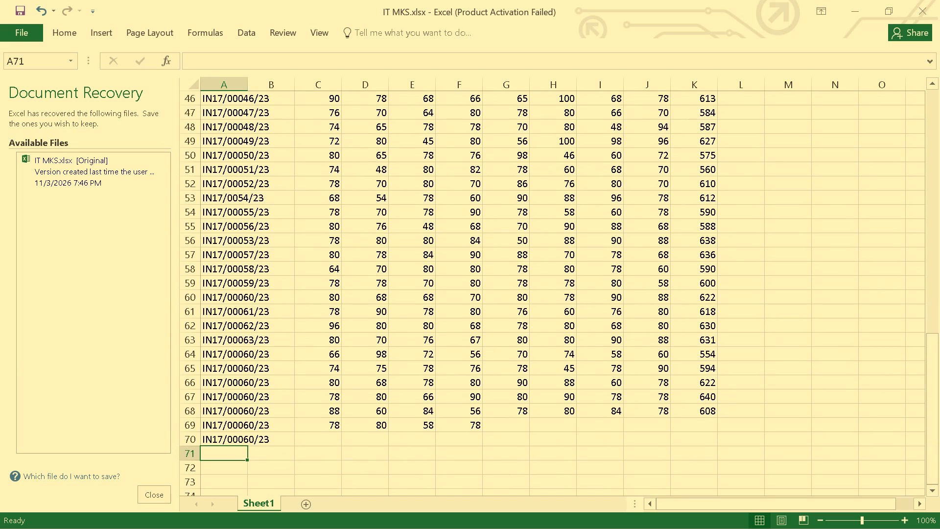
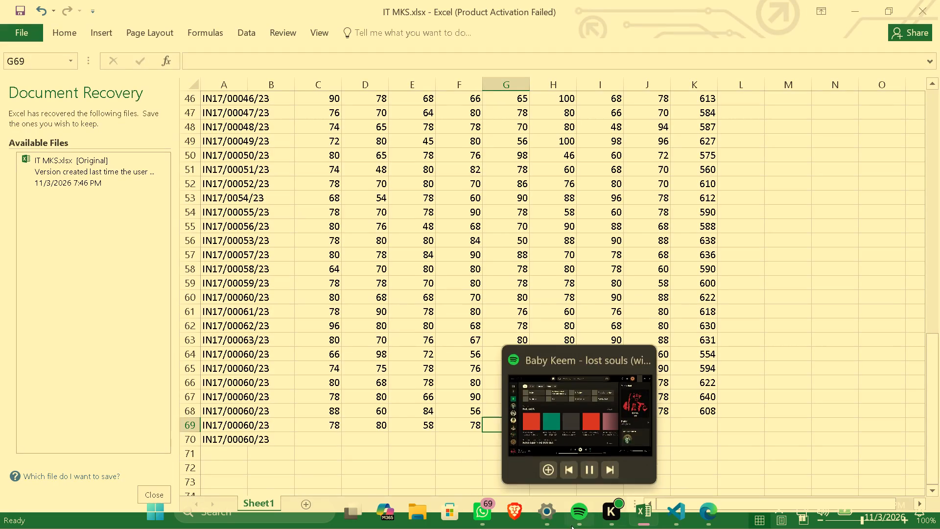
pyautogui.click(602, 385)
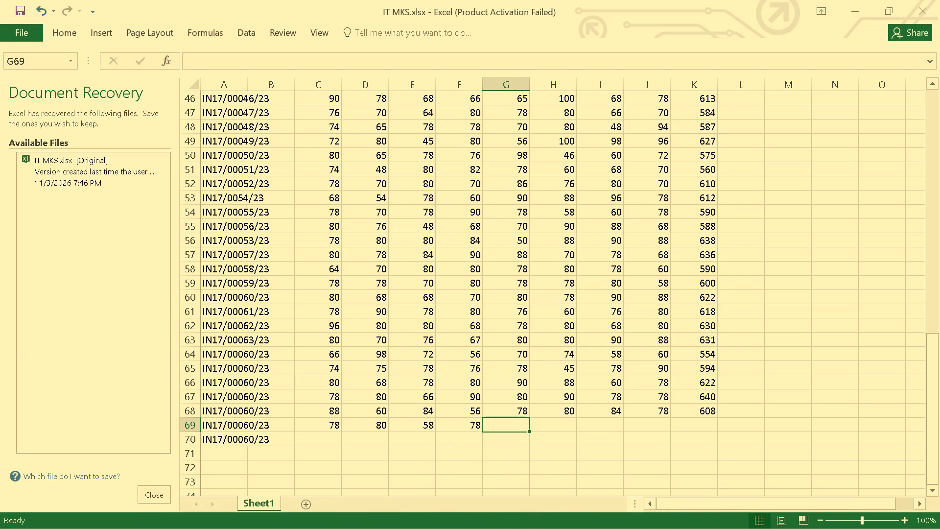
# Enter the mark 76 in cell G69.
pyautogui.click(520, 427)
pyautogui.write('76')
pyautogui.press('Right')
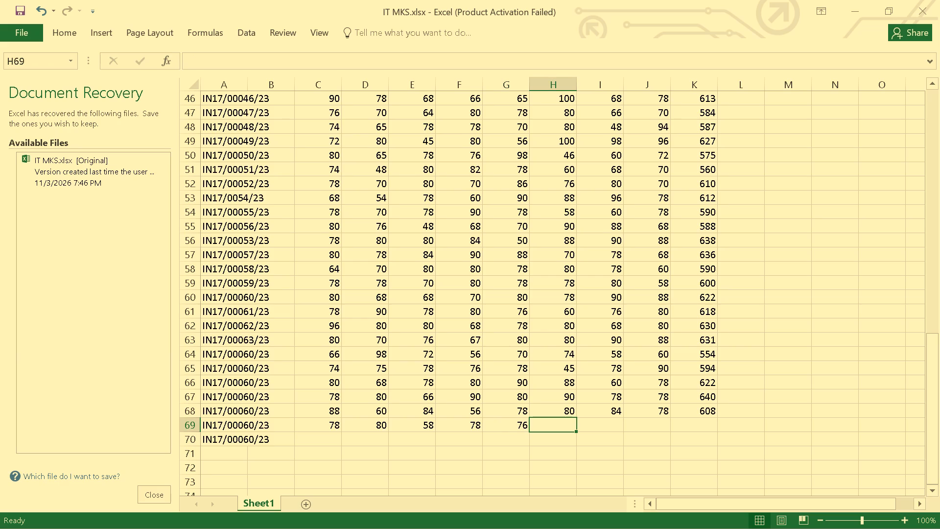
# Complete the marks in row 69 with 82, 90 and 78 in cells H69 to J69.
pyautogui.write('82')
pyautogui.press('Right')
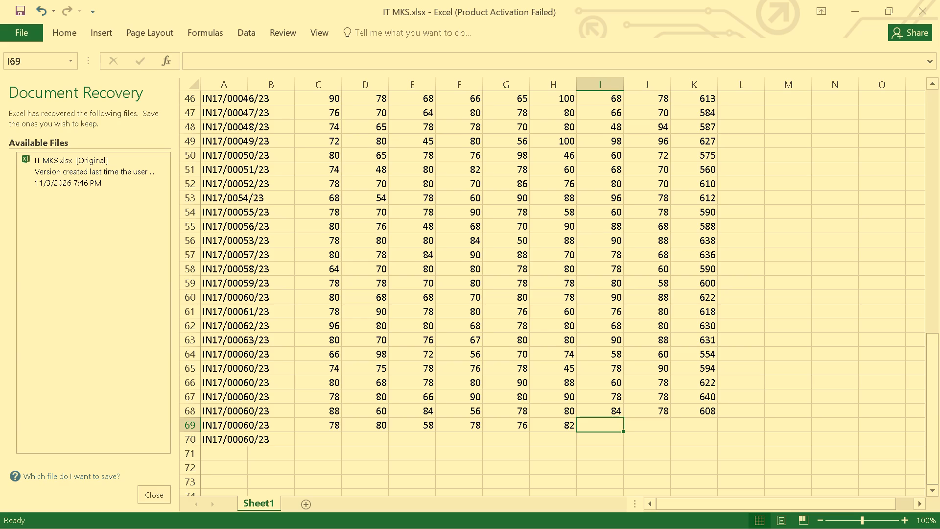
pyautogui.write('90')
pyautogui.press('Right')
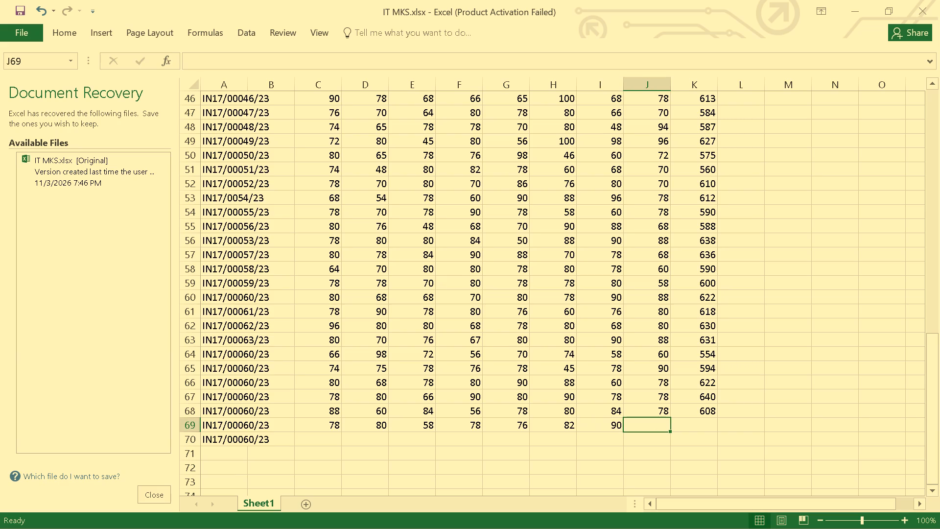
pyautogui.write('78')
pyautogui.press('Right')
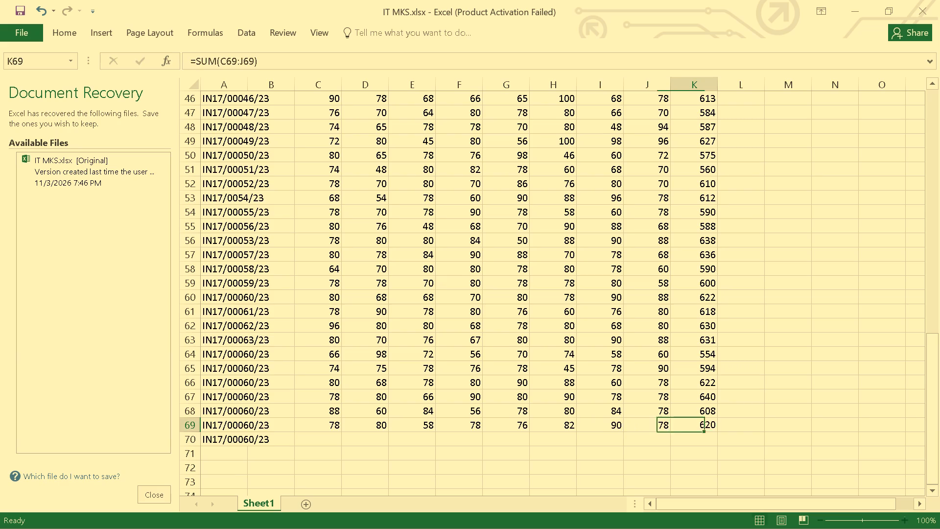
# Start the marks in row 70 by entering 78 in cell C70 and 80 in cell D70.
pyautogui.click(324, 441)
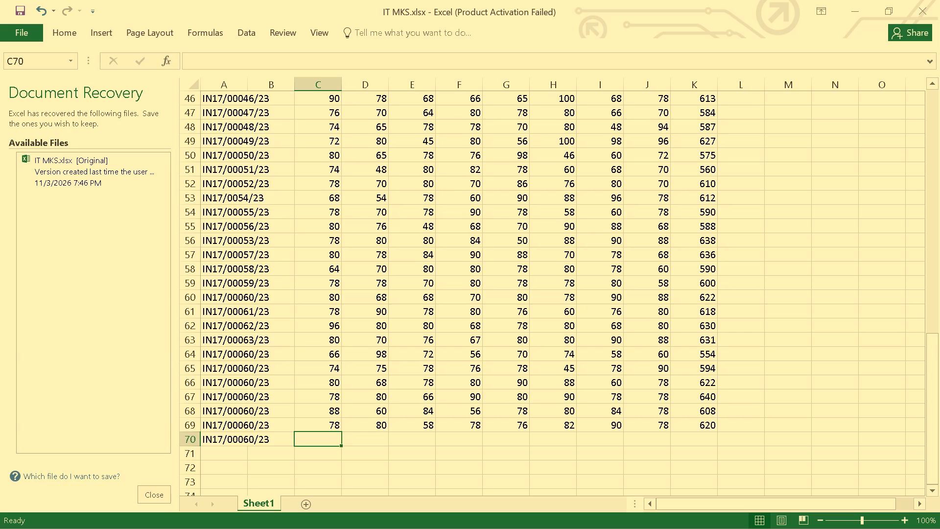
pyautogui.click(325, 441)
pyautogui.write('78')
pyautogui.press('Right')
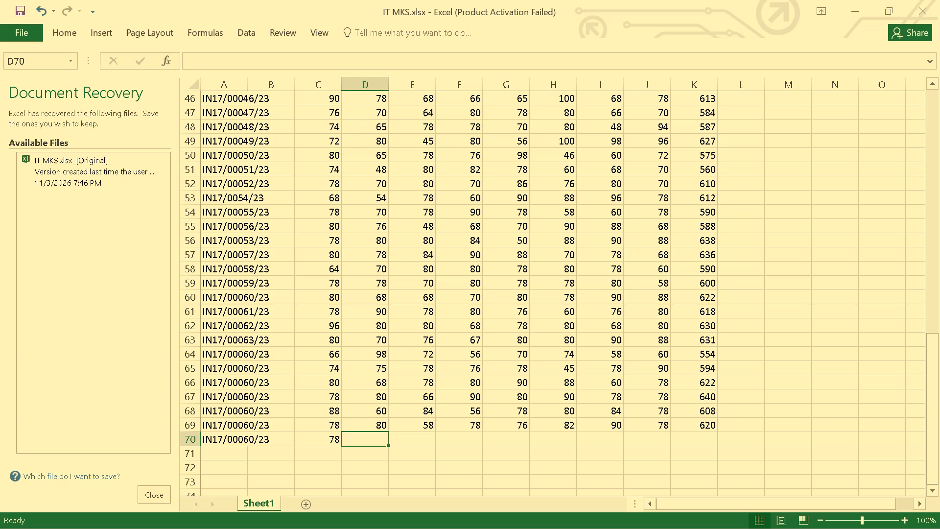
pyautogui.write('89')
pyautogui.press('BackSpace')
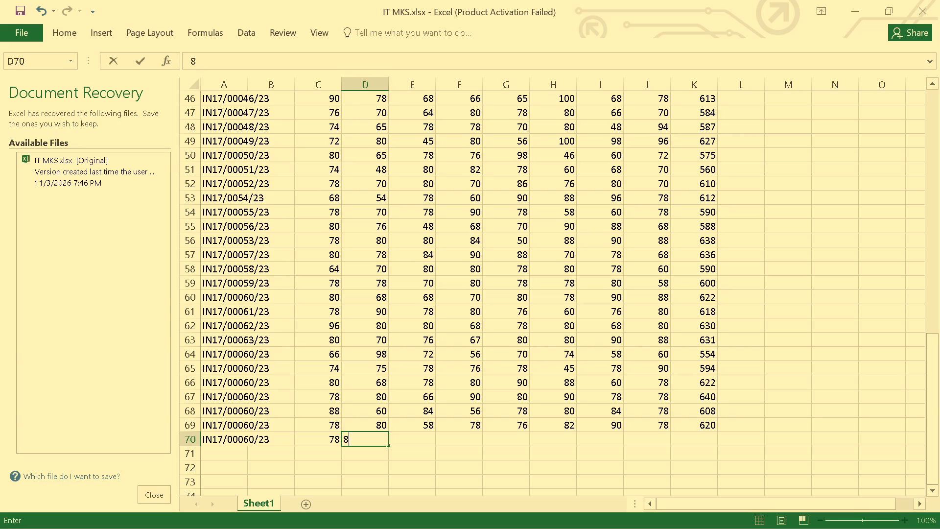
pyautogui.press('0')
pyautogui.press('Right')
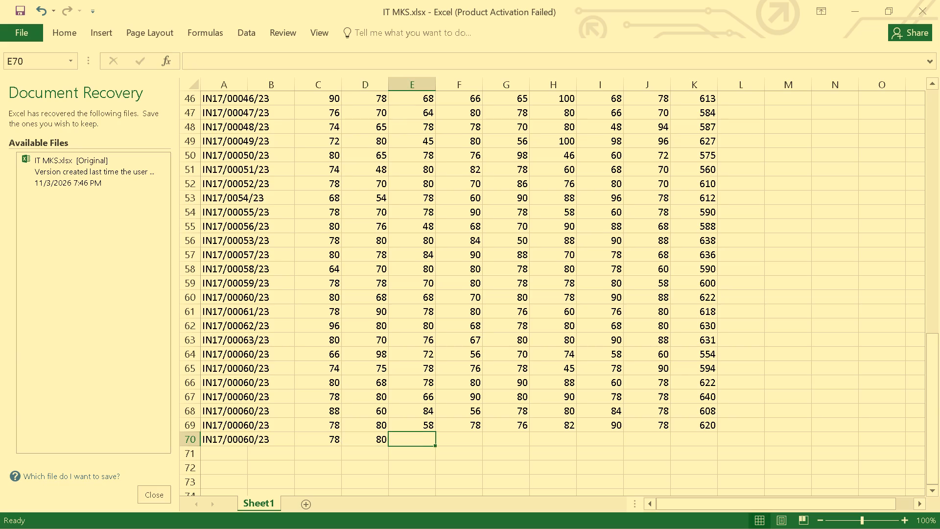
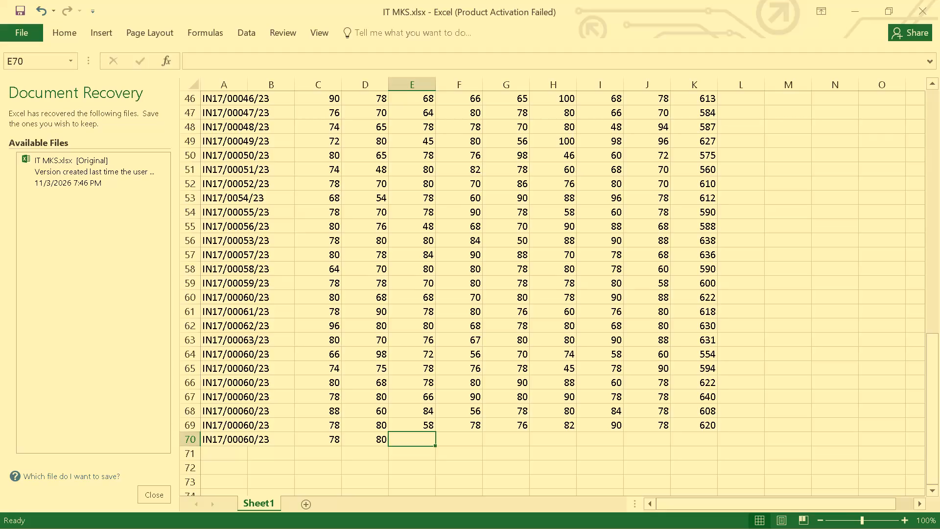
# Continue the marks in row 70 by entering 78 in cell E70 and 88 in cell F70.
pyautogui.write('78')
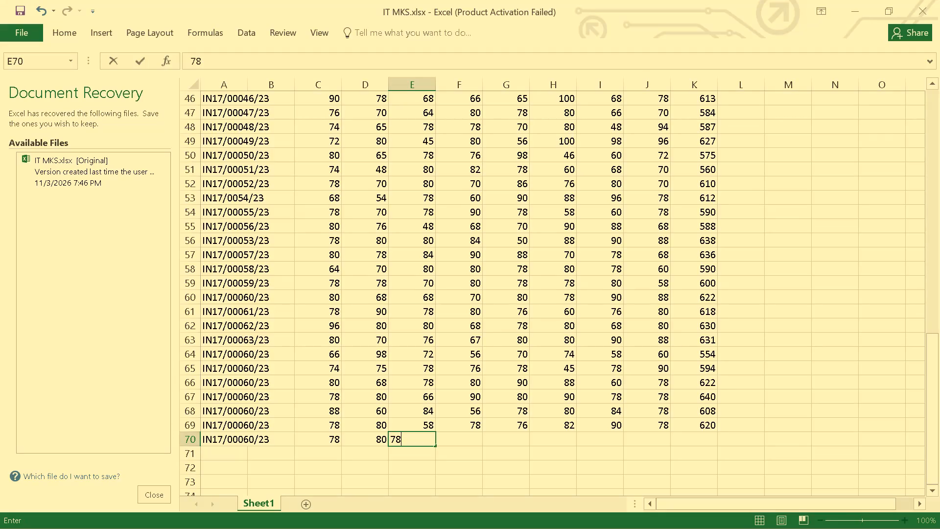
pyautogui.press('Right')
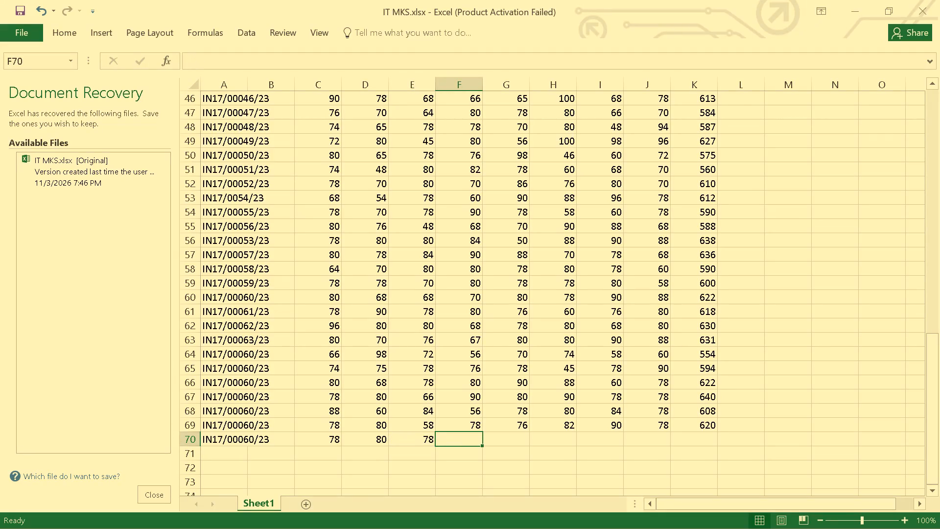
pyautogui.press('8')
pyautogui.press('8')
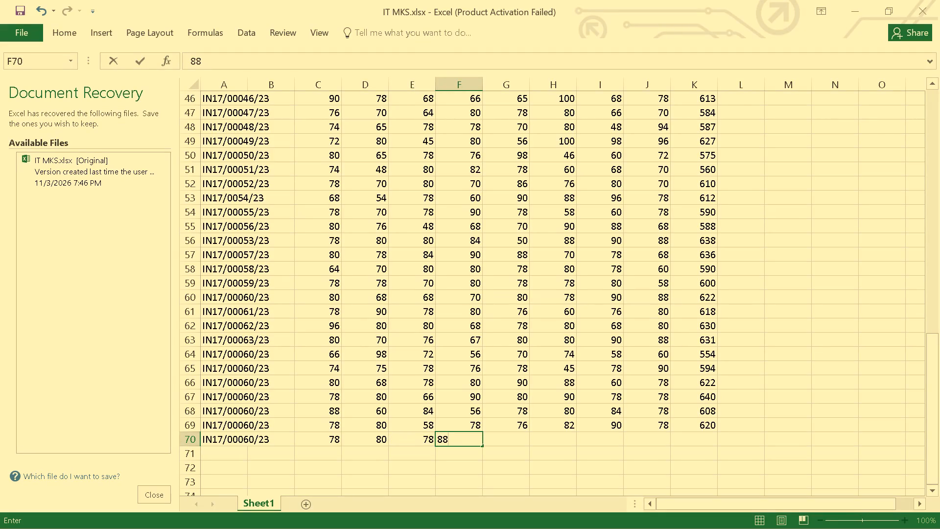
pyautogui.press('Right')
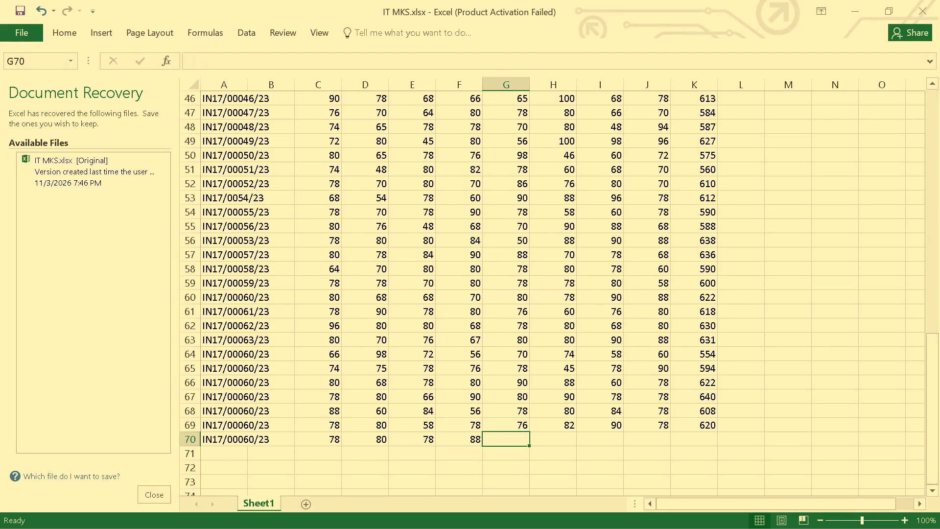
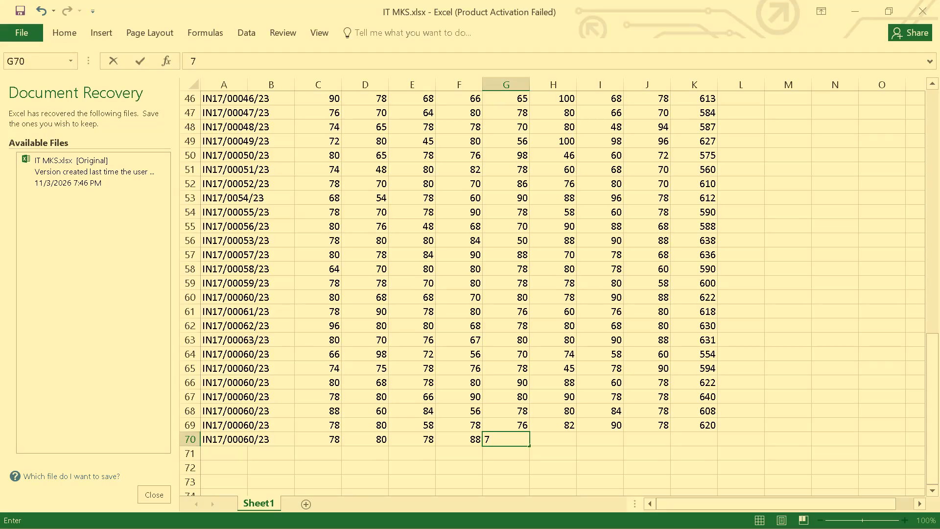
# Complete the mark in cell G70 as 74, continuing the last student's row.
pyautogui.press('4')
pyautogui.press('Right')
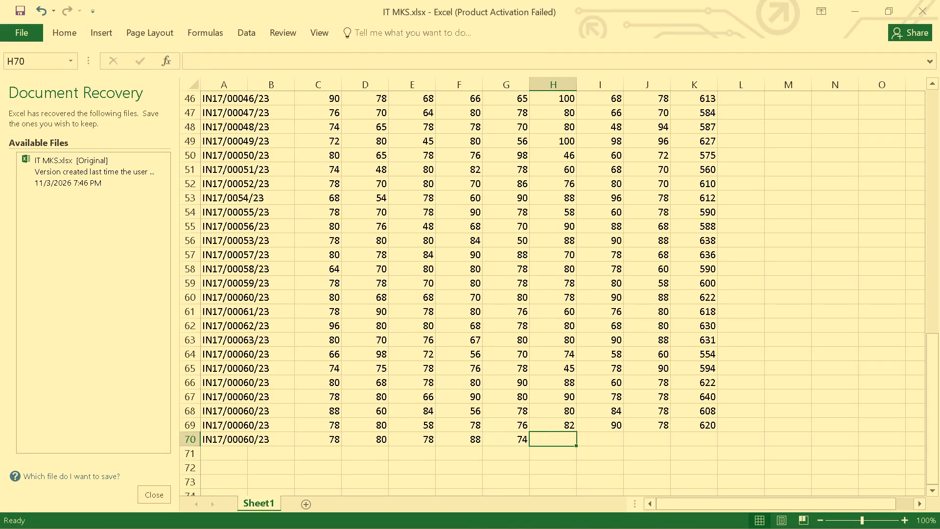
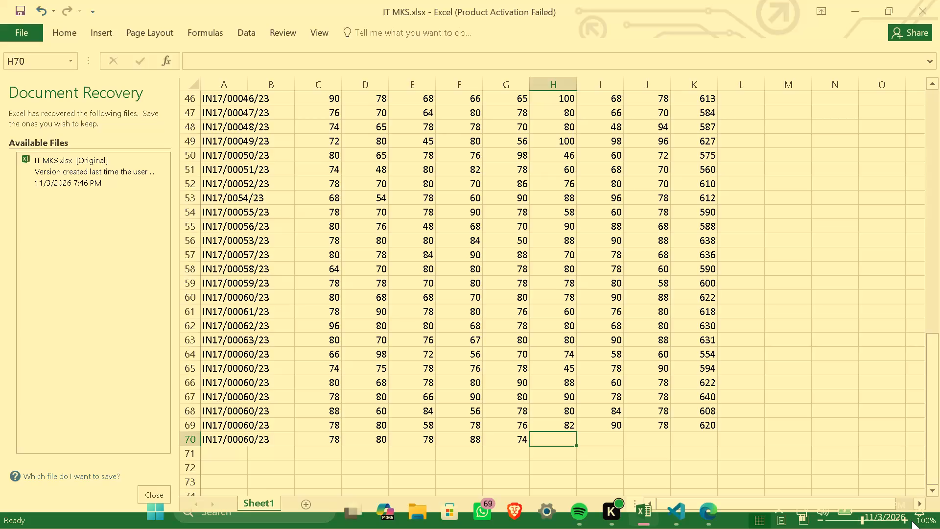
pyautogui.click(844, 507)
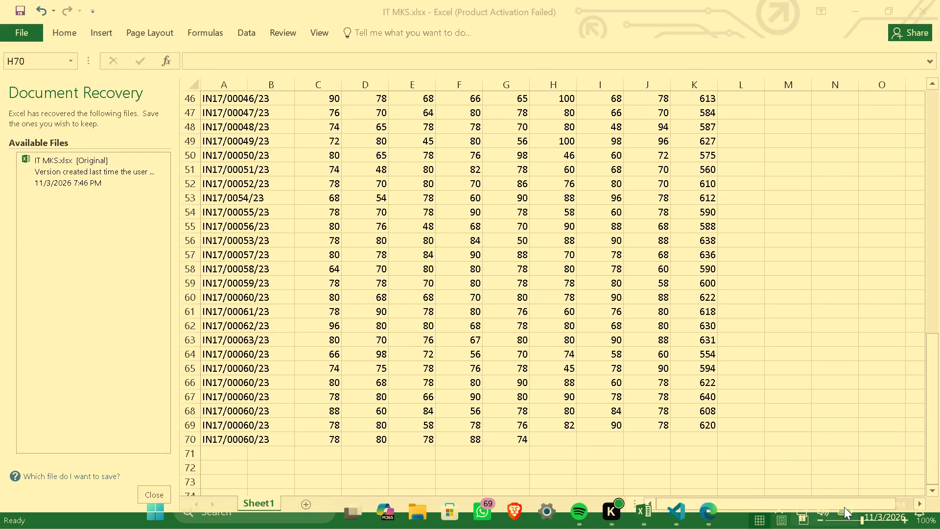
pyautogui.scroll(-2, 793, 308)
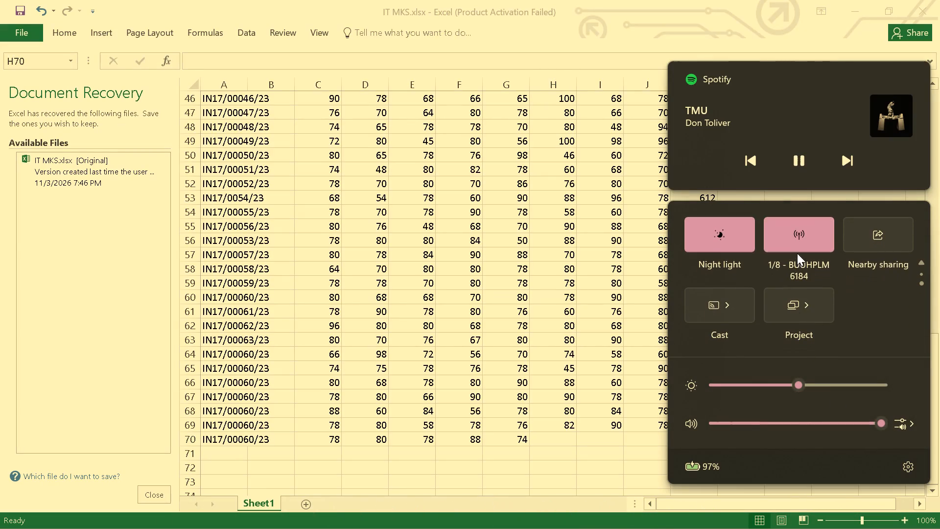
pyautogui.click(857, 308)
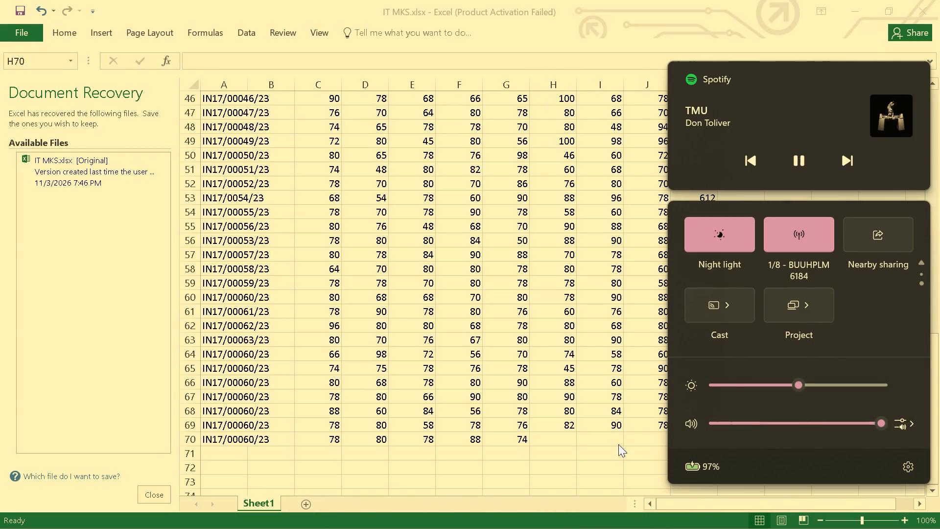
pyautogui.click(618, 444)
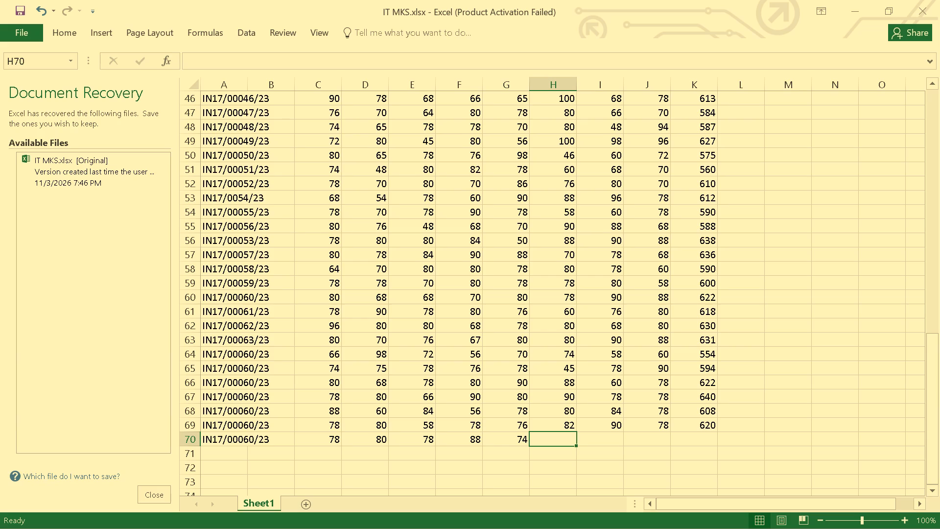
# Enter the mark 68 in cell H70 for the last student's row.
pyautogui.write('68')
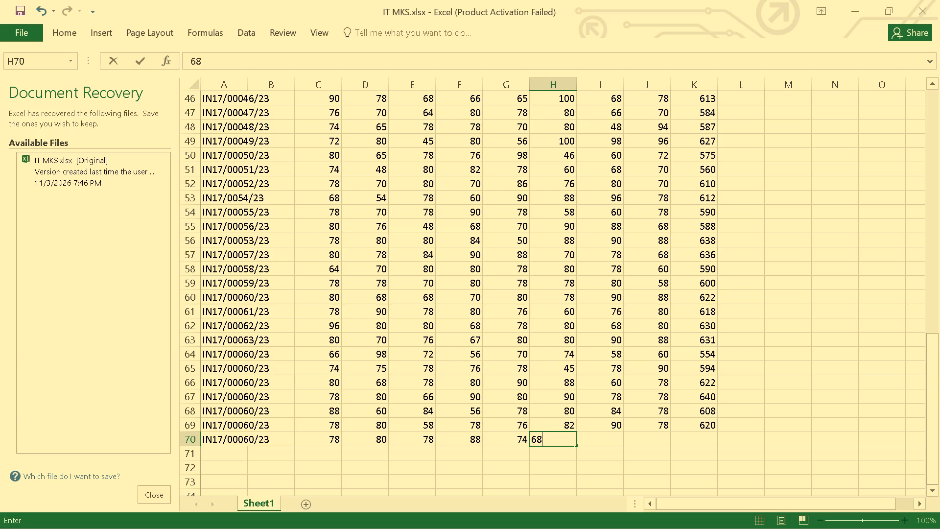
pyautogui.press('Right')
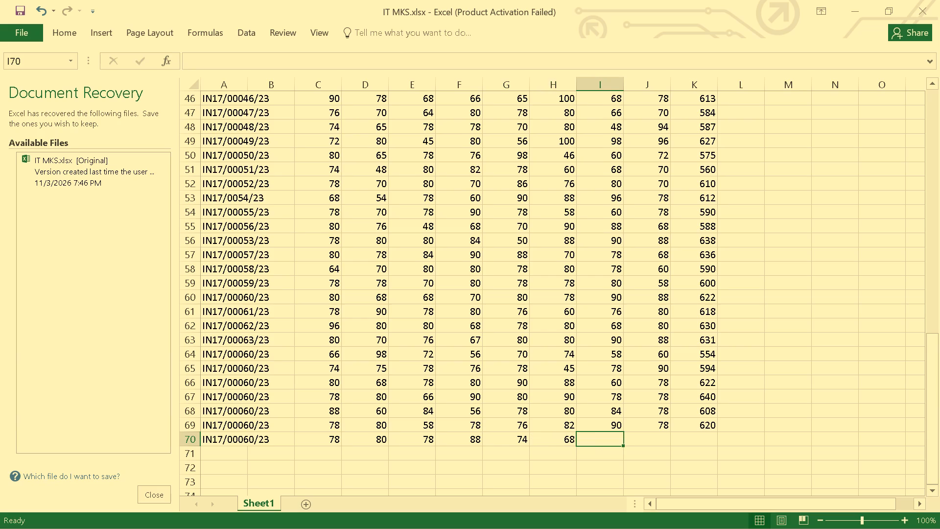
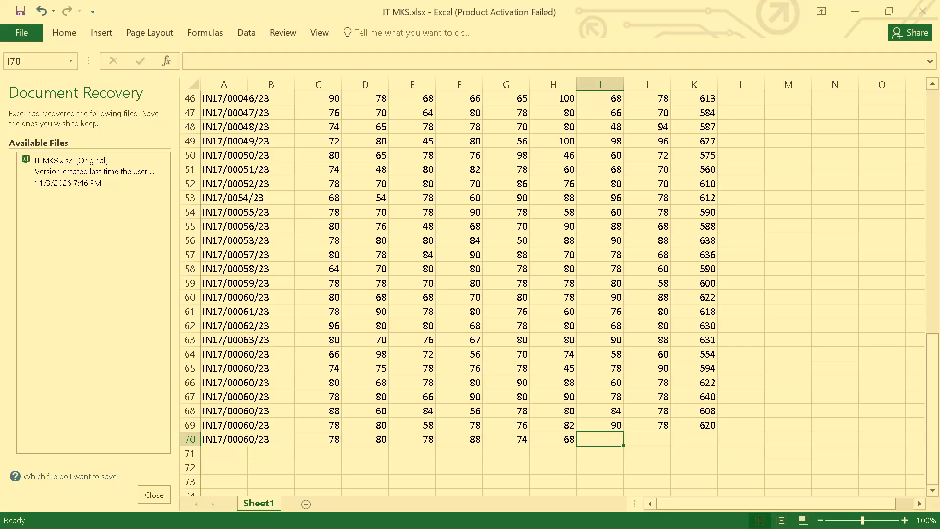
# Enter the mark 66 in cell I70, continuing the last student's row.
pyautogui.click(602, 435)
pyautogui.write('66')
pyautogui.press('Right')
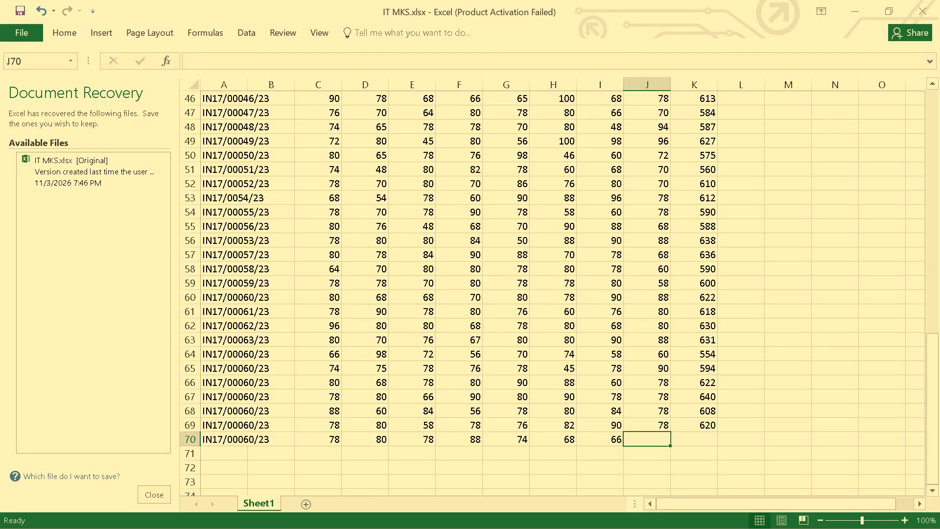
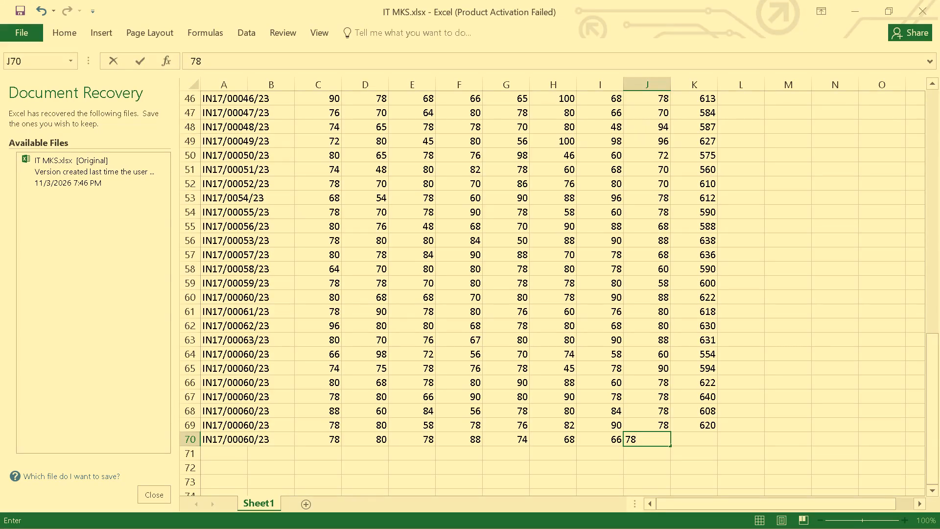
# Finish entering the mark 78 in cell J70, completing the student's marks in row 70.
pyautogui.click(706, 433)
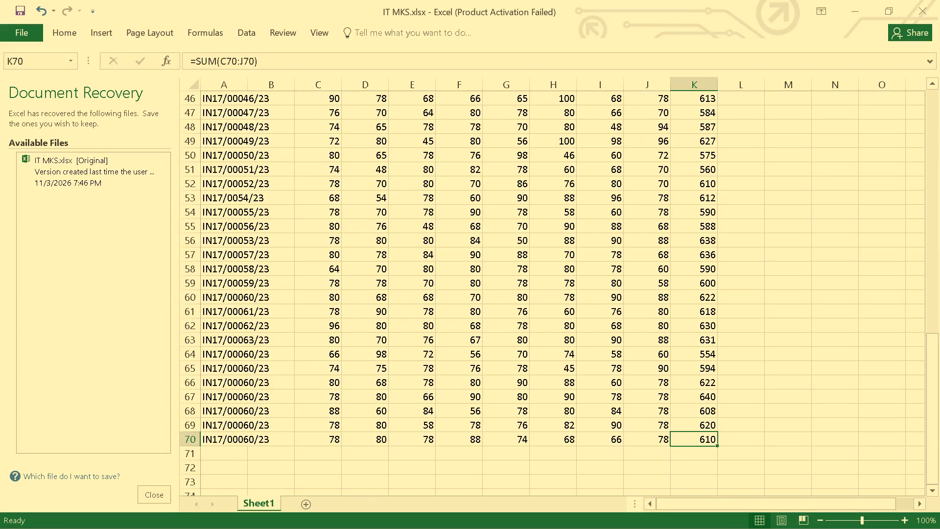
# Select cell A71, the first empty cell below the student marks table.
pyautogui.click(229, 453)
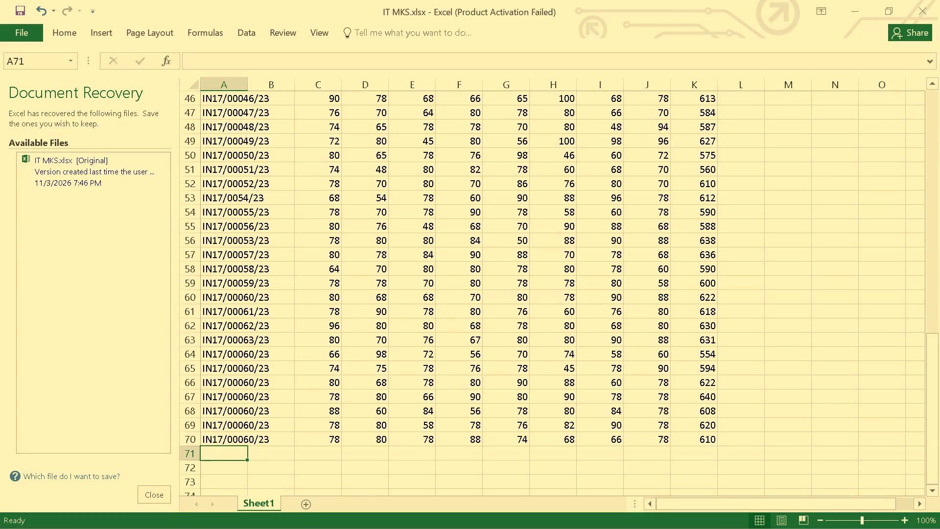
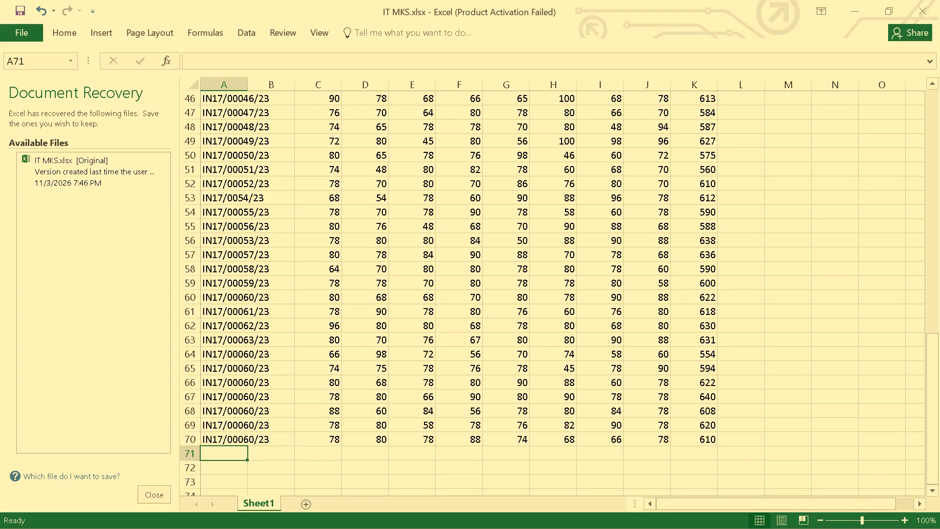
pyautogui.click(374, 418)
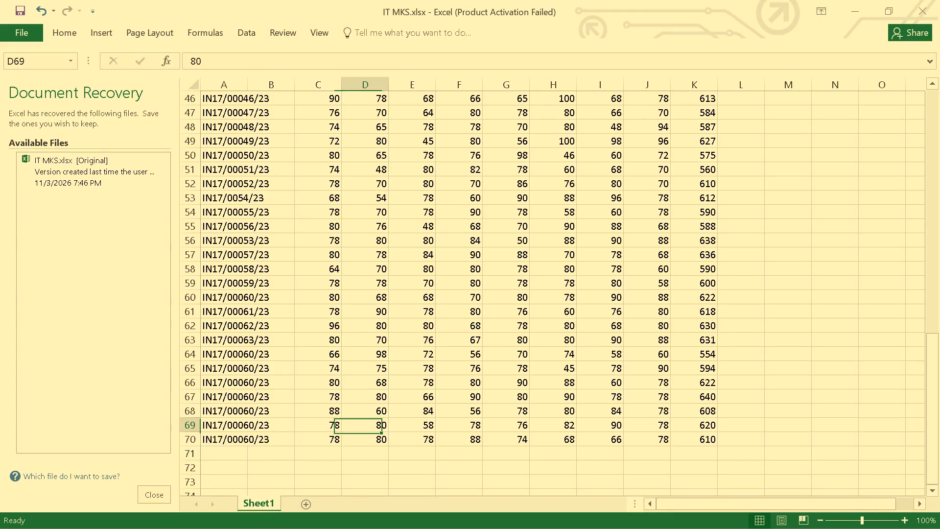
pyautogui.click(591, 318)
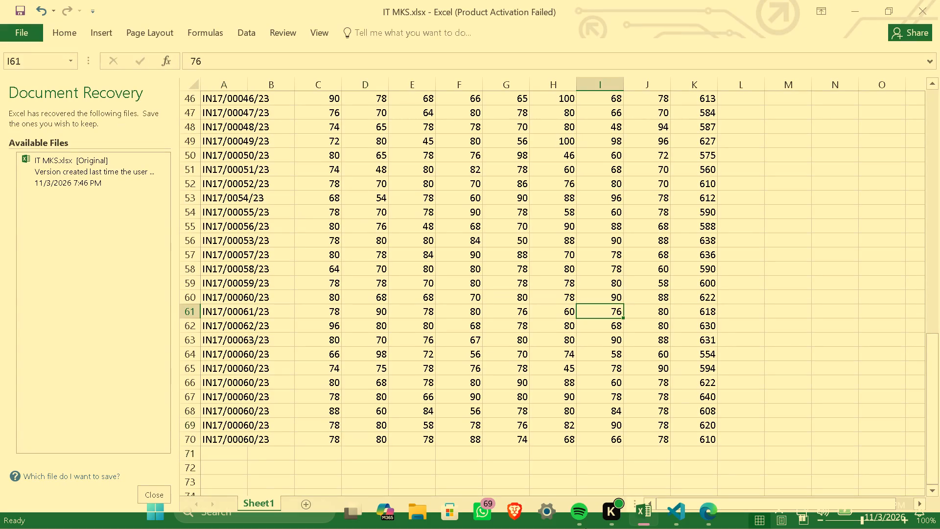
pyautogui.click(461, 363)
# Select cell A71, the first empty cell in column A below the student marks table.
pyautogui.scroll(-2, 315, 369)
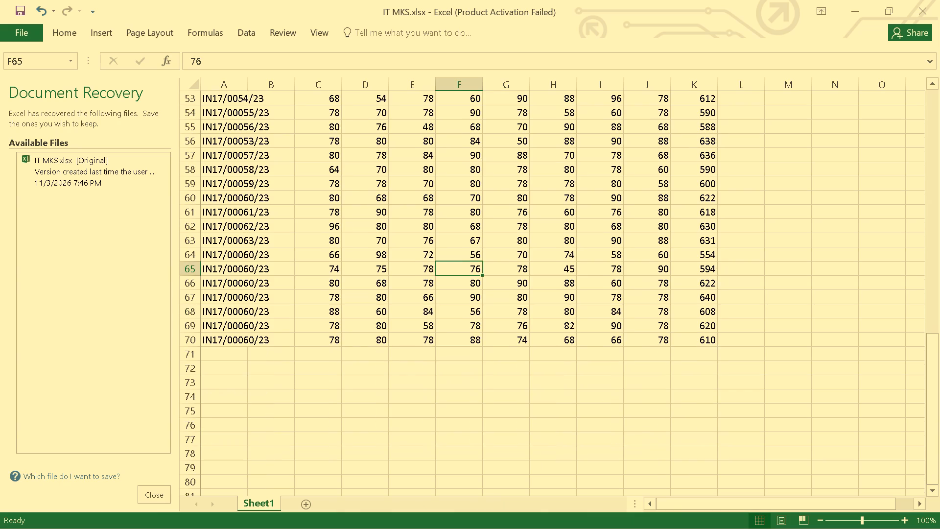
pyautogui.click(208, 346)
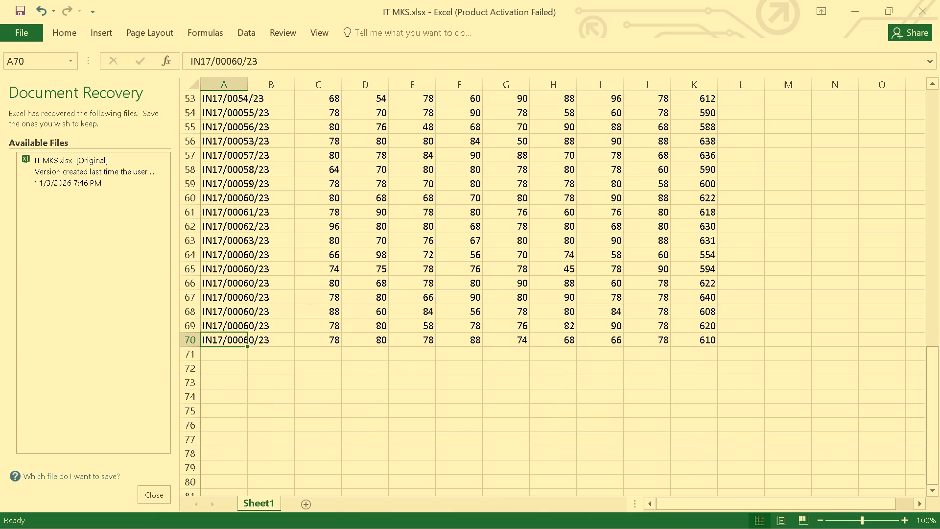
pyautogui.click(215, 349)
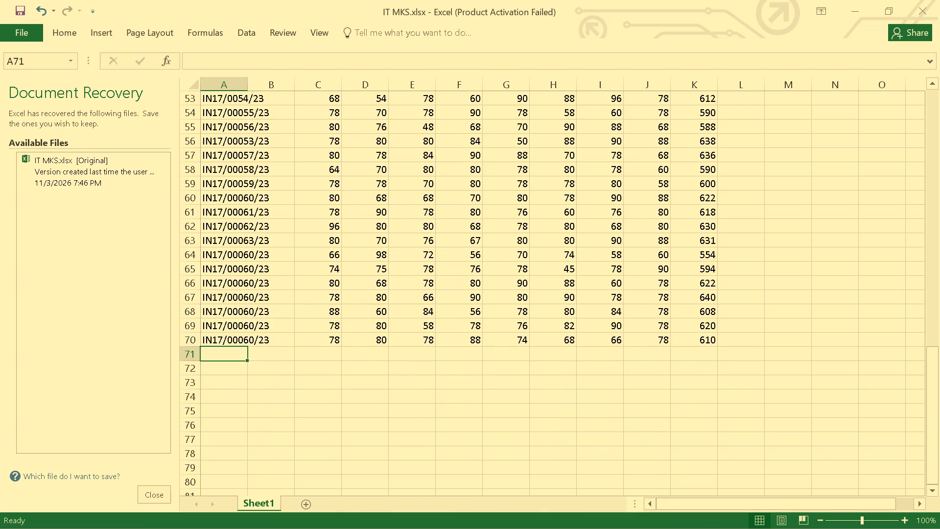
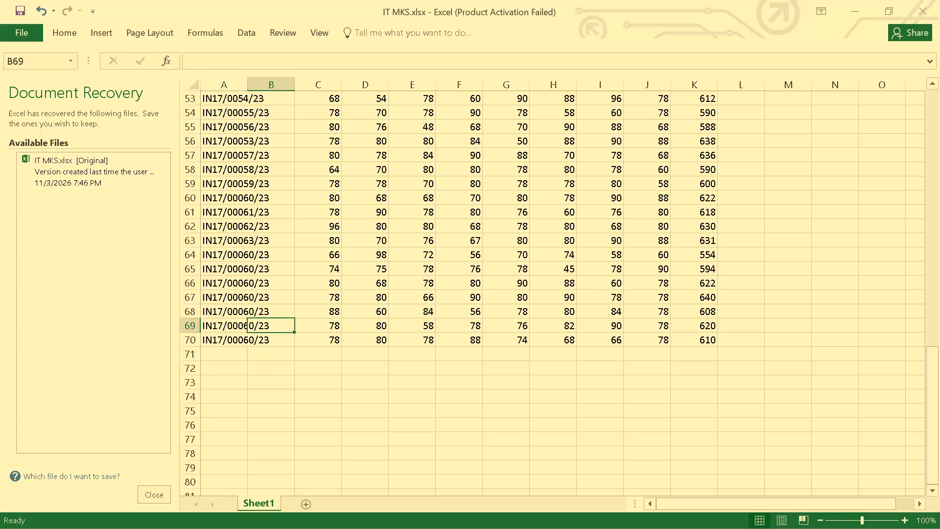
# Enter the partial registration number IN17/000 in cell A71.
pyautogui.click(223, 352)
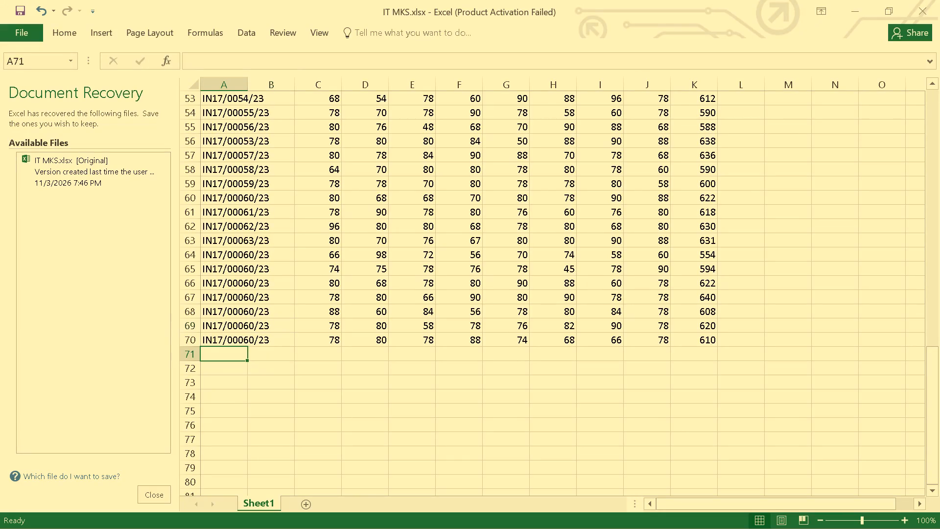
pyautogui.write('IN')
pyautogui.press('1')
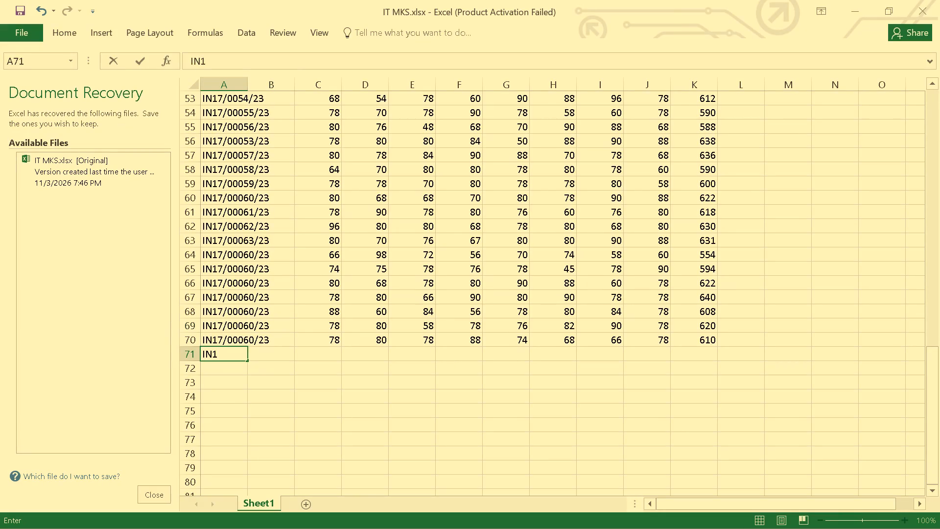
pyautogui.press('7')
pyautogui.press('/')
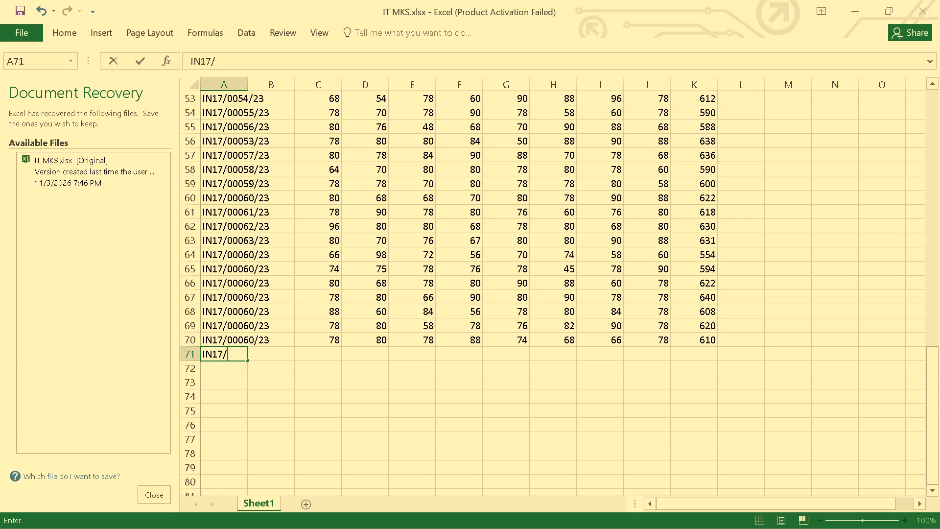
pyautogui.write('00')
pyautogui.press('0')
pyautogui.click(253, 257)
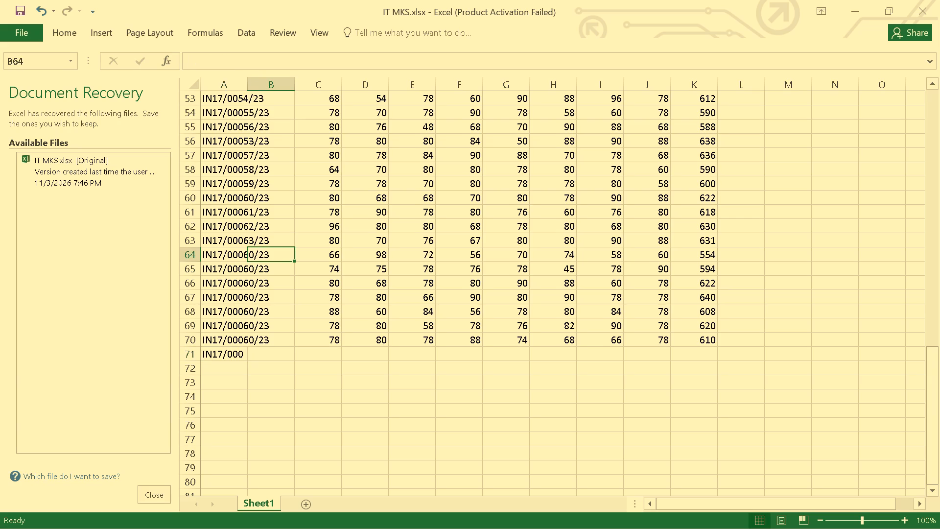
pyautogui.click(228, 255)
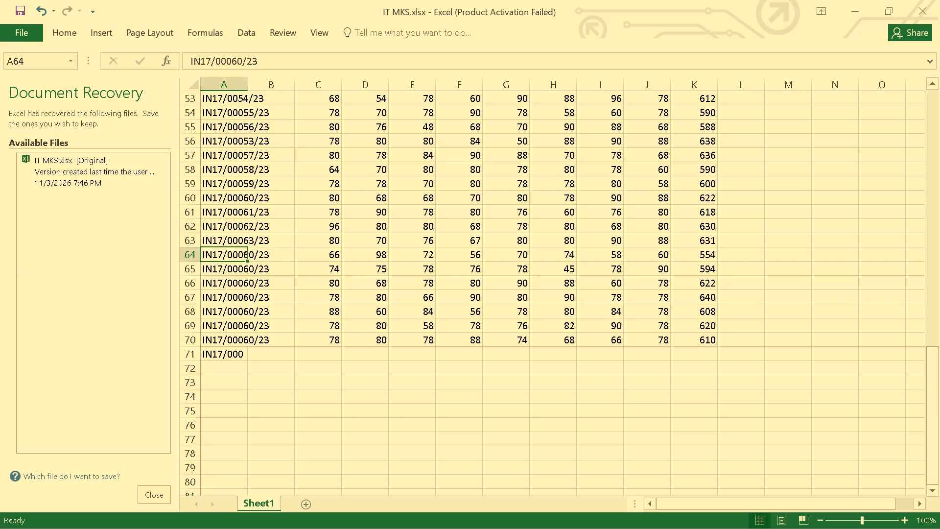
pyautogui.click(240, 62)
pyautogui.press('BackSpace')
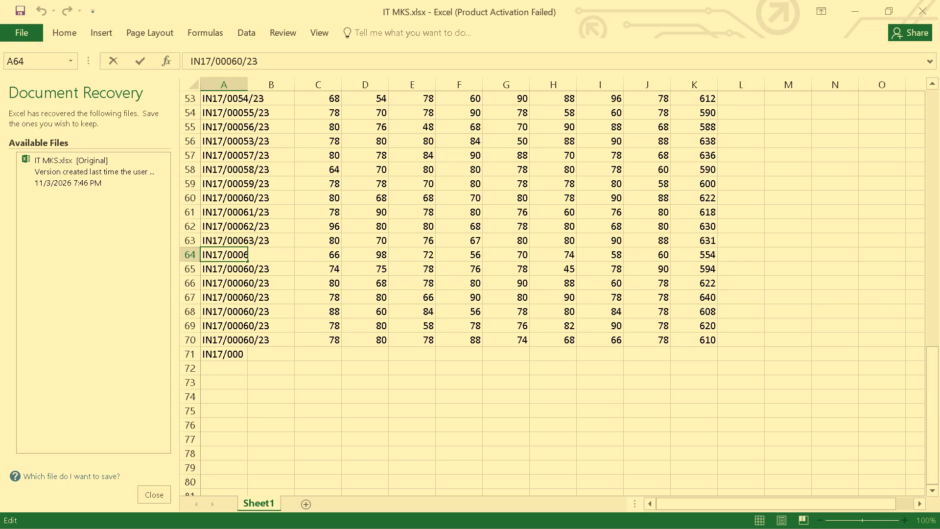
pyautogui.press('4')
pyautogui.press('Return')
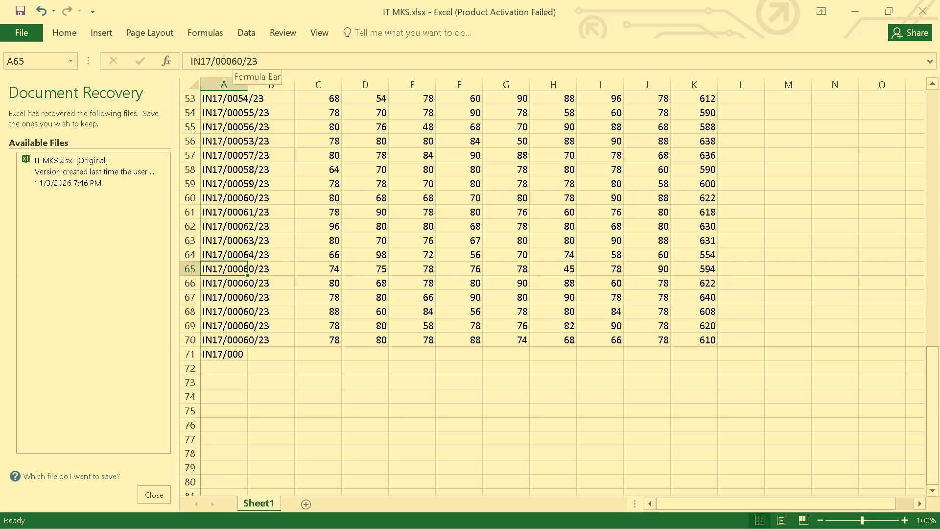
pyautogui.click(242, 60)
pyautogui.press('BackSpace')
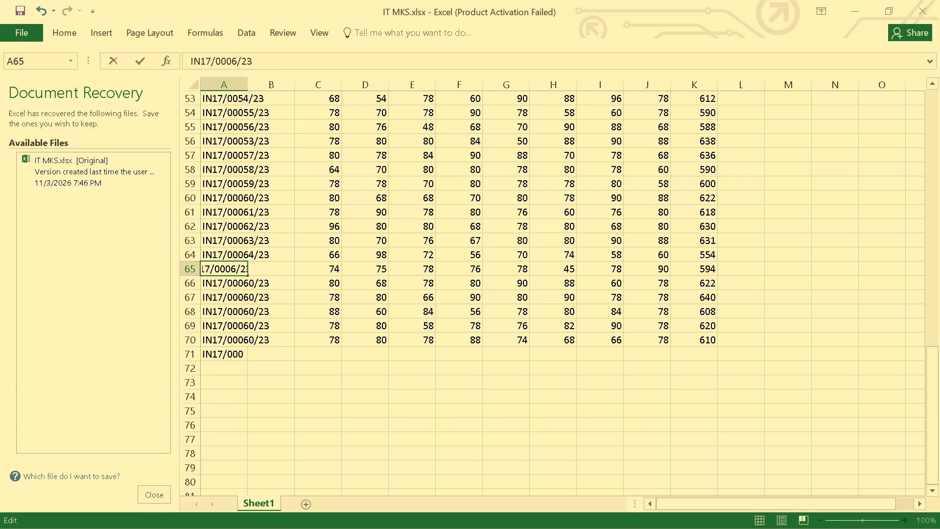
pyautogui.press('5')
pyautogui.press('Return')
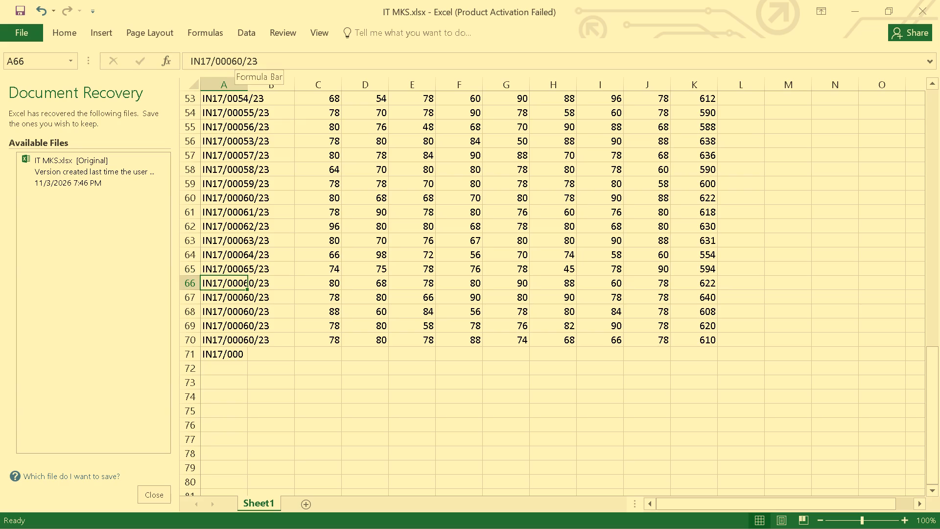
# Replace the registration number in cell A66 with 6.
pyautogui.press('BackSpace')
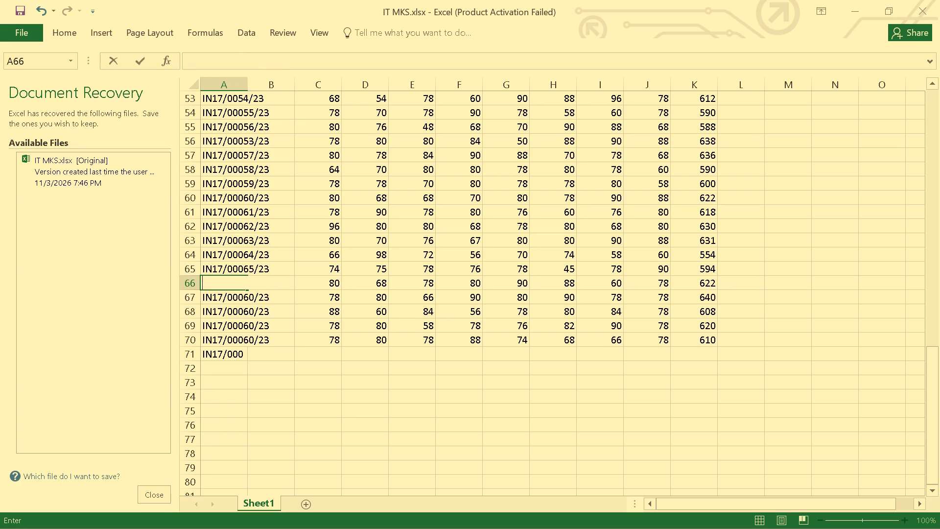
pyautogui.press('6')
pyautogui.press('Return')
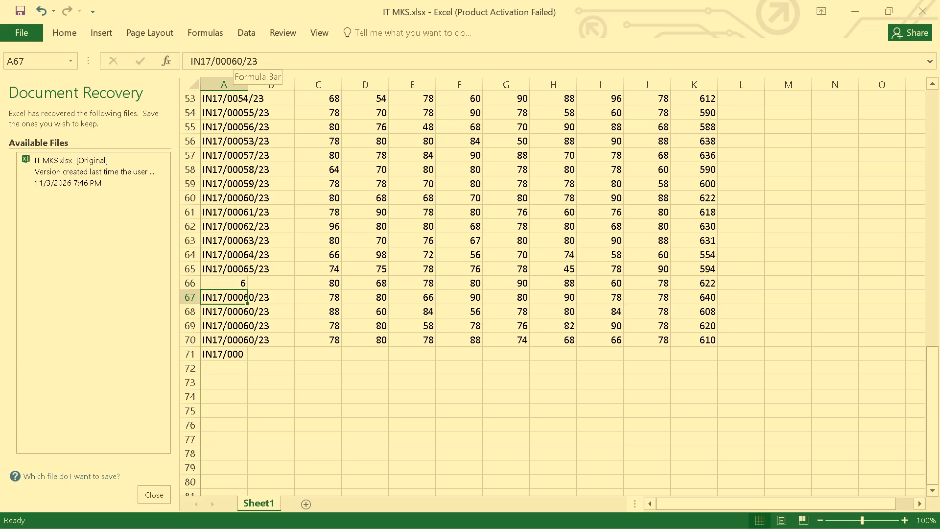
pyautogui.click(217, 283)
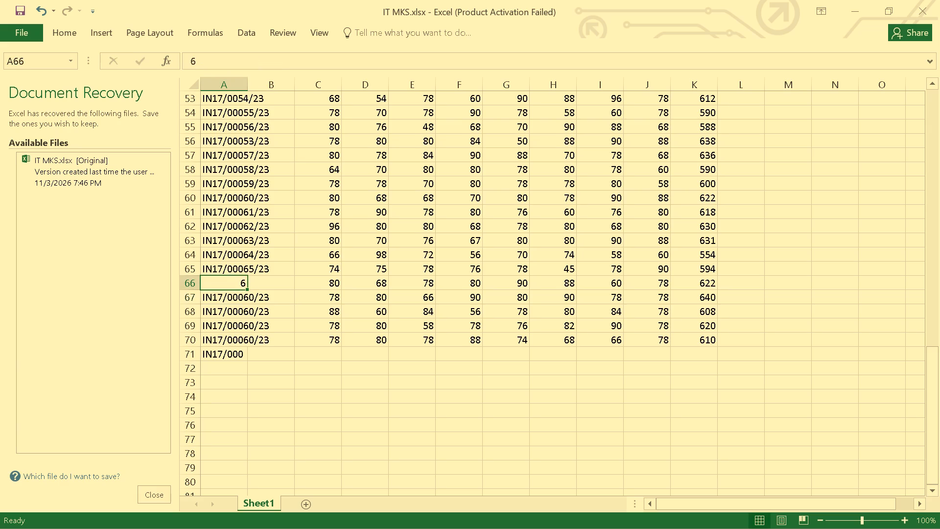
pyautogui.click(237, 298)
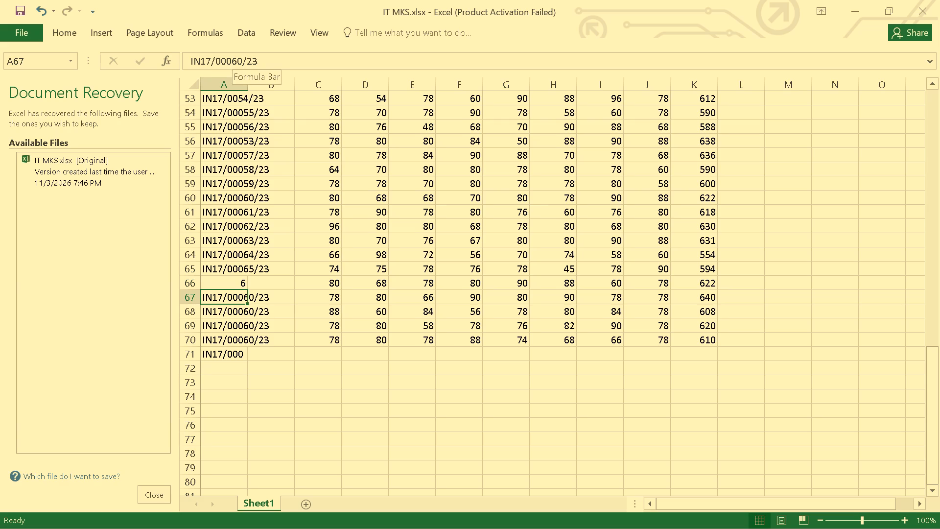
pyautogui.click(241, 60)
pyautogui.press('BackSpace')
pyautogui.press('7')
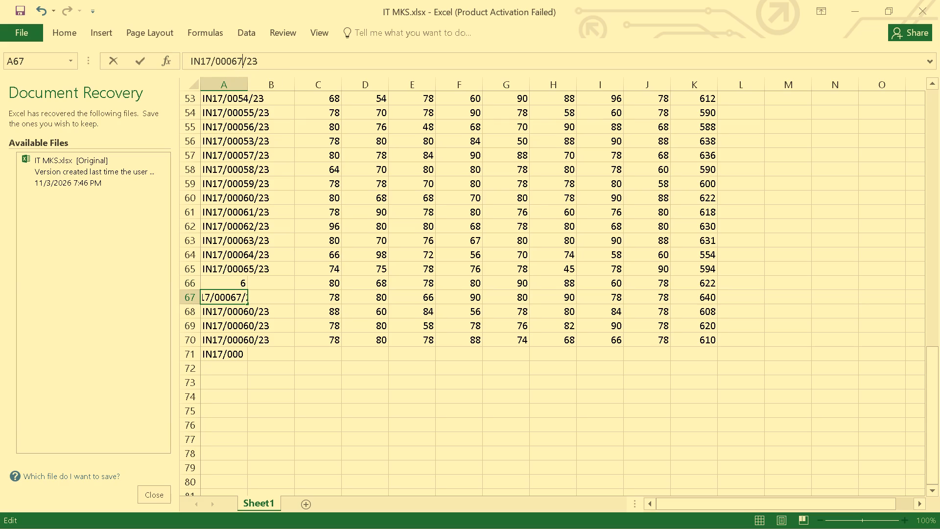
pyautogui.press('Return')
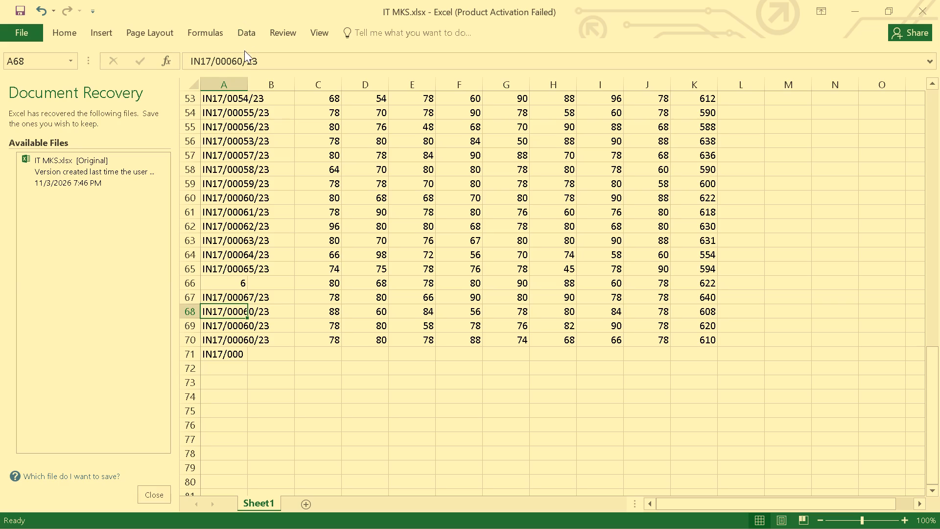
pyautogui.click(241, 57)
pyautogui.press('BackSpace')
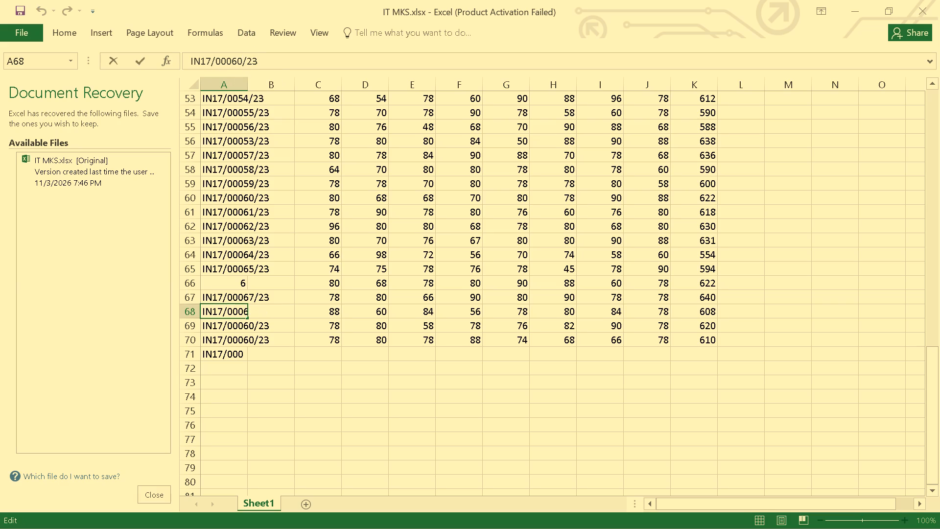
pyautogui.press('8')
pyautogui.press('Return')
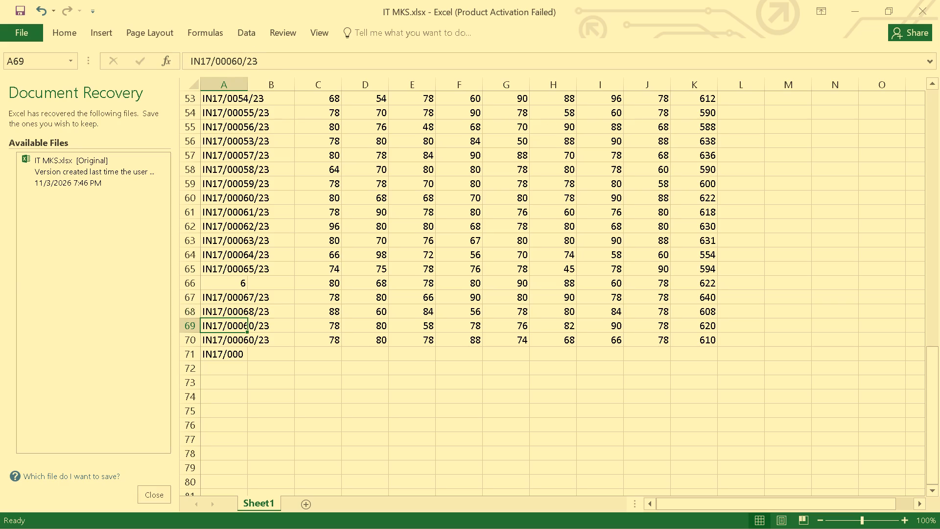
pyautogui.click(240, 58)
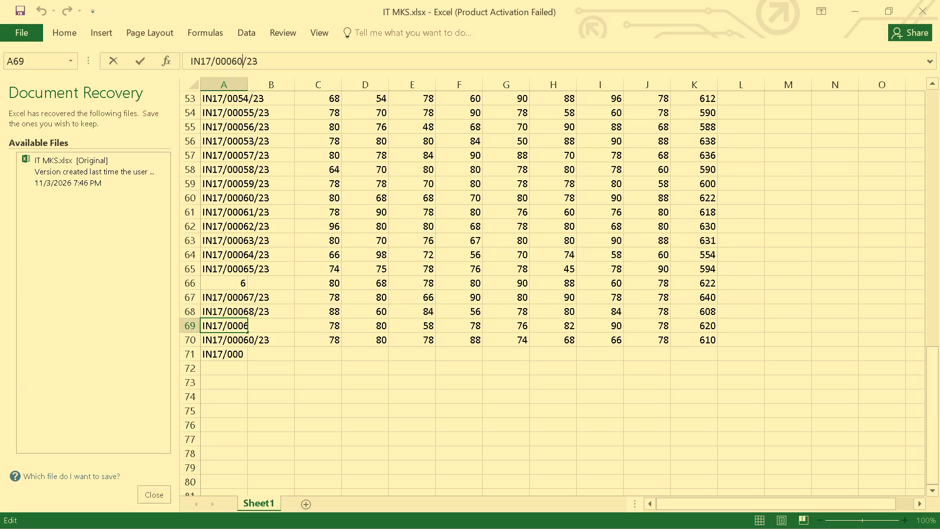
pyautogui.press('BackSpace')
pyautogui.press('9')
pyautogui.press('Return')
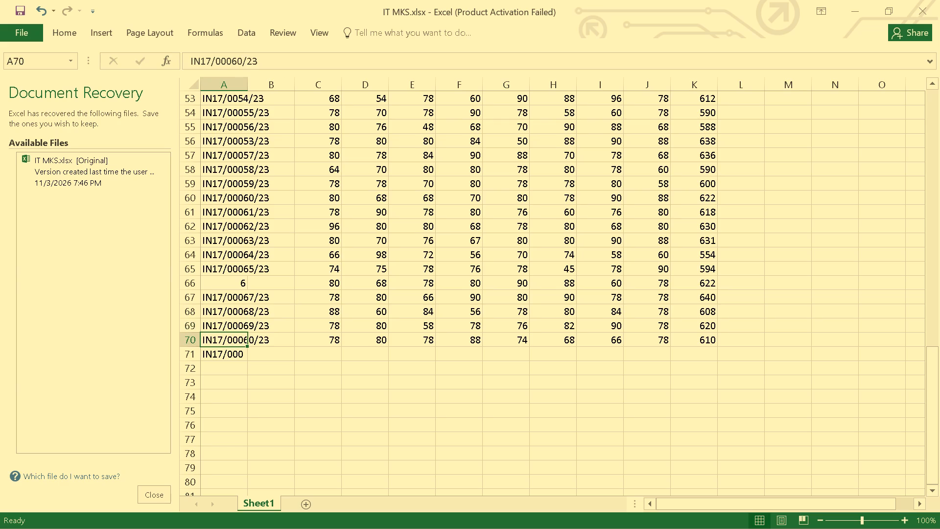
pyautogui.click(236, 62)
pyautogui.press('BackSpace')
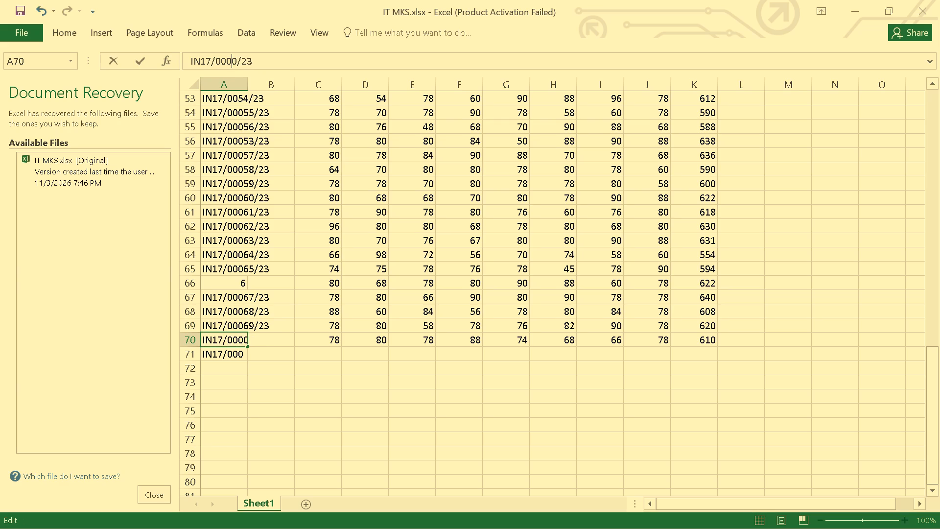
pyautogui.press('7')
pyautogui.press('Return')
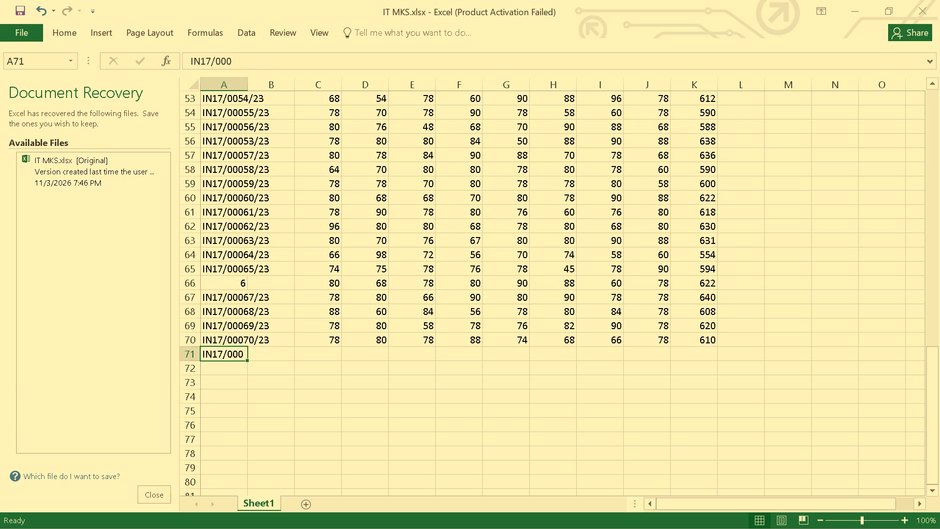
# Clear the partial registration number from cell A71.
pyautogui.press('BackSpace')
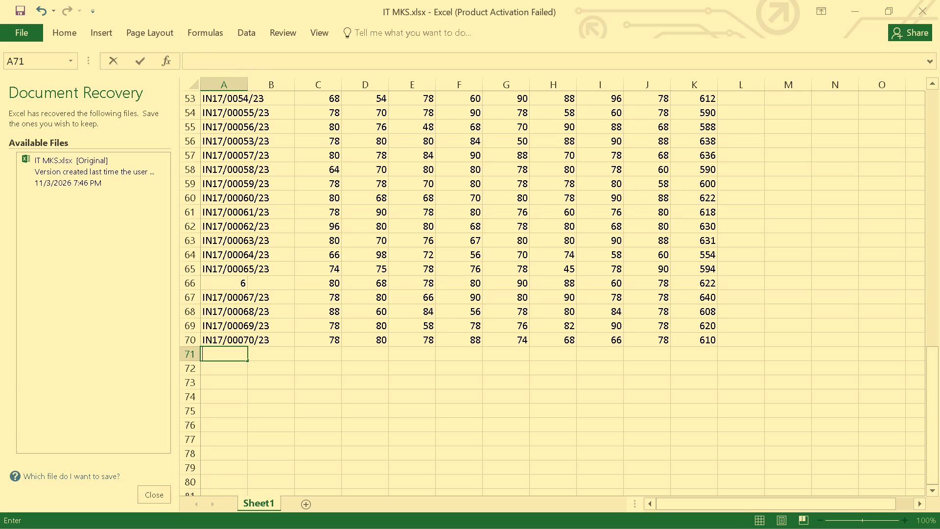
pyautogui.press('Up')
# Clear the mistaken entry 6 from cell A66 in the registration number column.
pyautogui.press('Up')
pyautogui.press('Up')
pyautogui.press('Up')
pyautogui.press('Up')
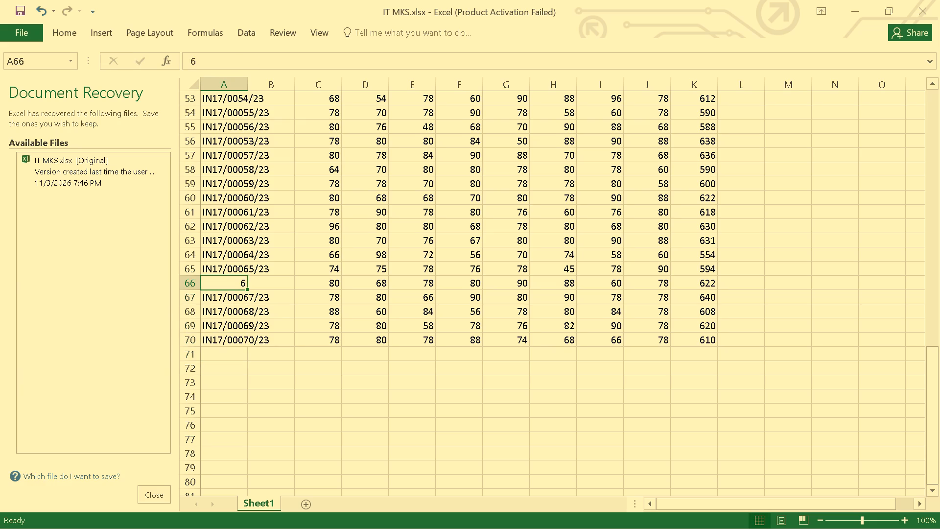
pyautogui.press('BackSpace')
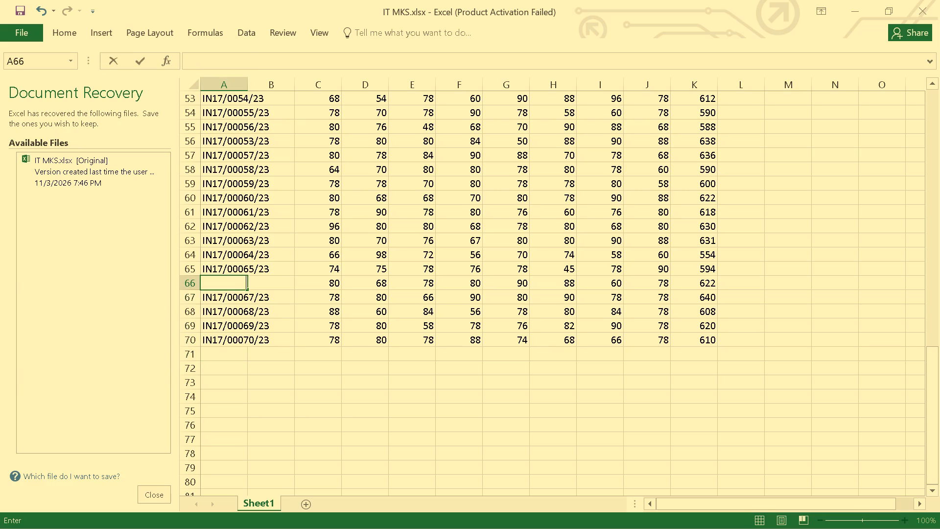
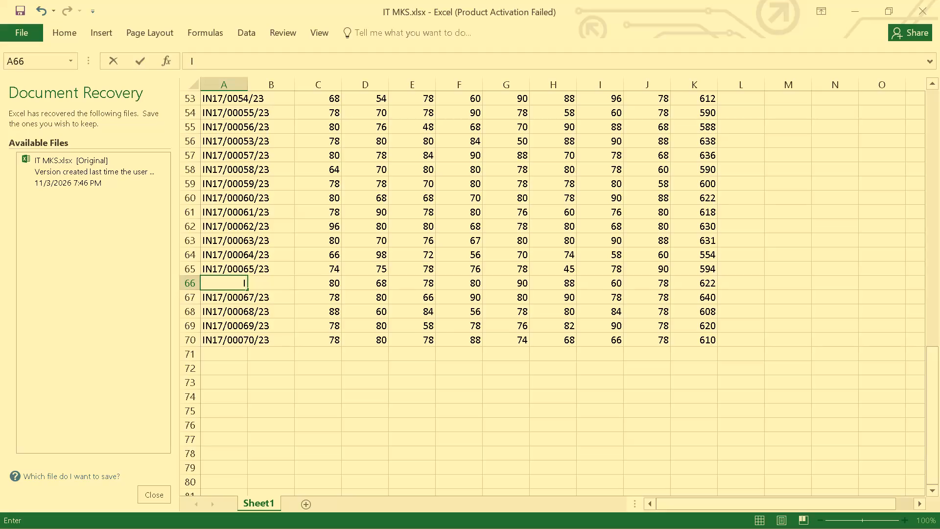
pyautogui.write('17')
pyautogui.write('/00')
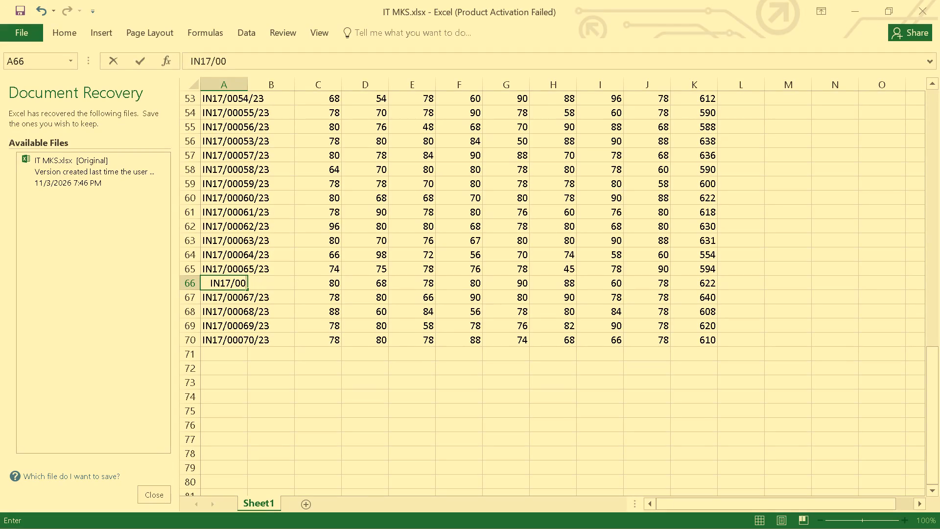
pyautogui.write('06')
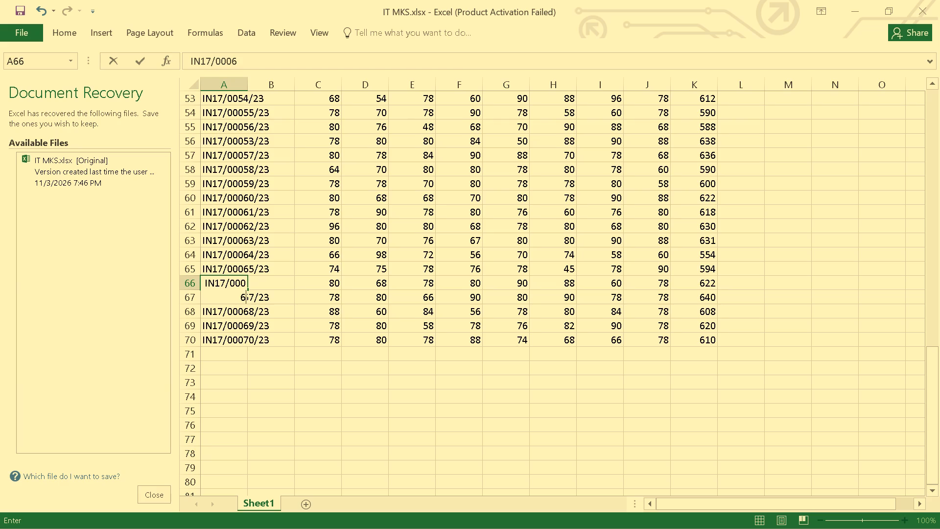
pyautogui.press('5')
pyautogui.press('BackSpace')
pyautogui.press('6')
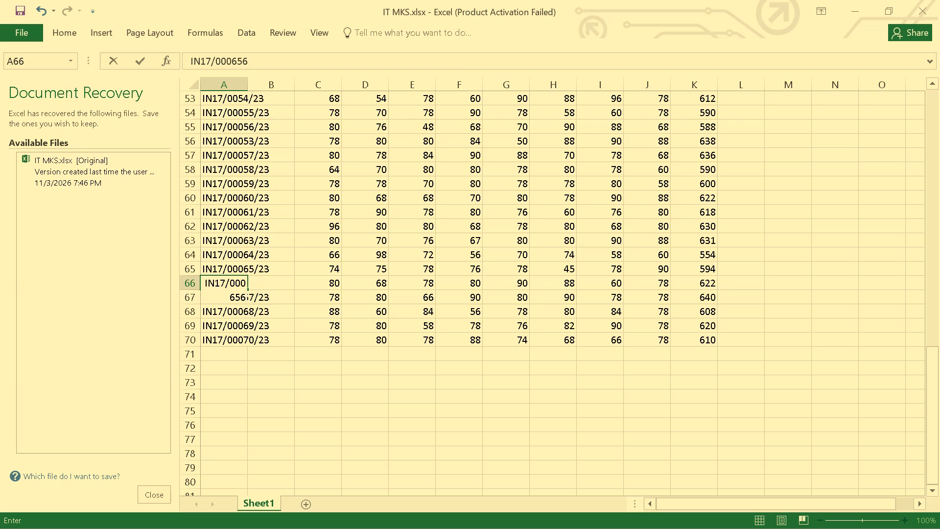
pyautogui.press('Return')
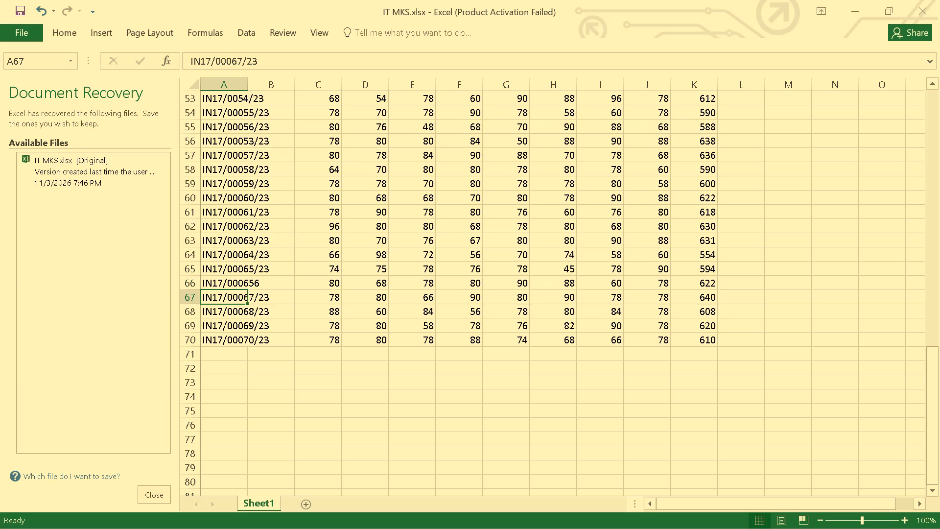
pyautogui.click(259, 281)
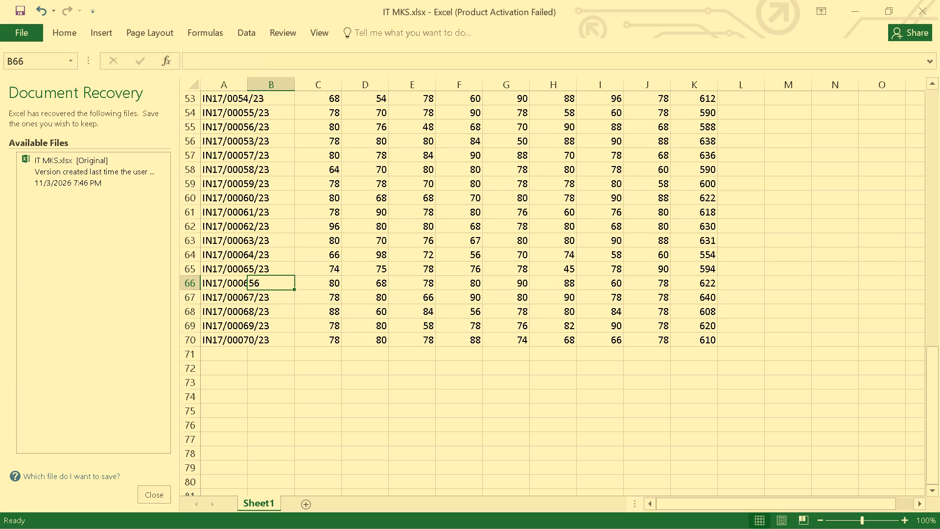
pyautogui.click(235, 282)
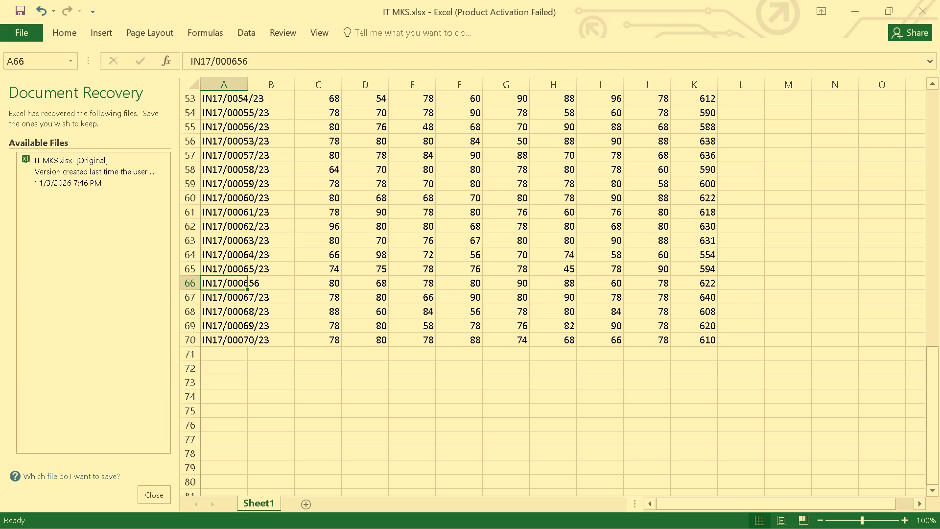
pyautogui.click(258, 65)
pyautogui.press('BackSpace')
pyautogui.write('/23')
pyautogui.press('Return')
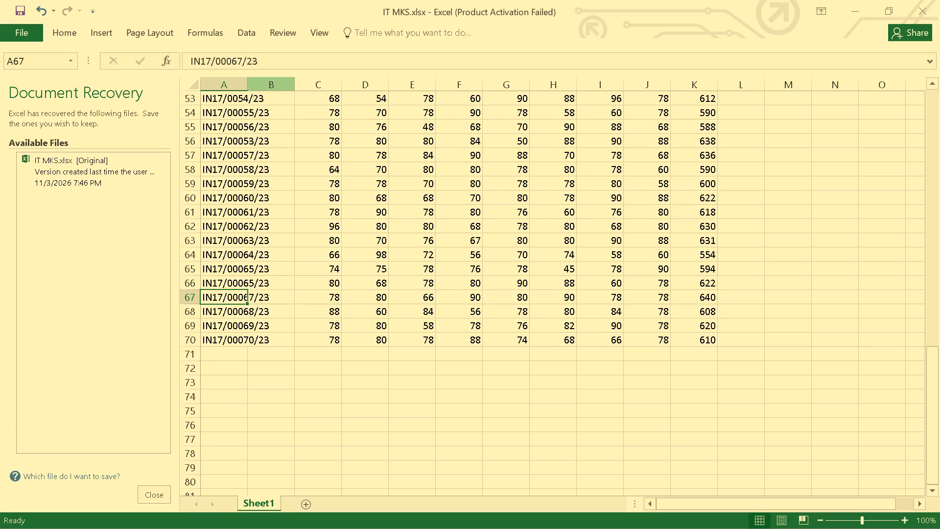
pyautogui.click(257, 325)
pyautogui.click(246, 283)
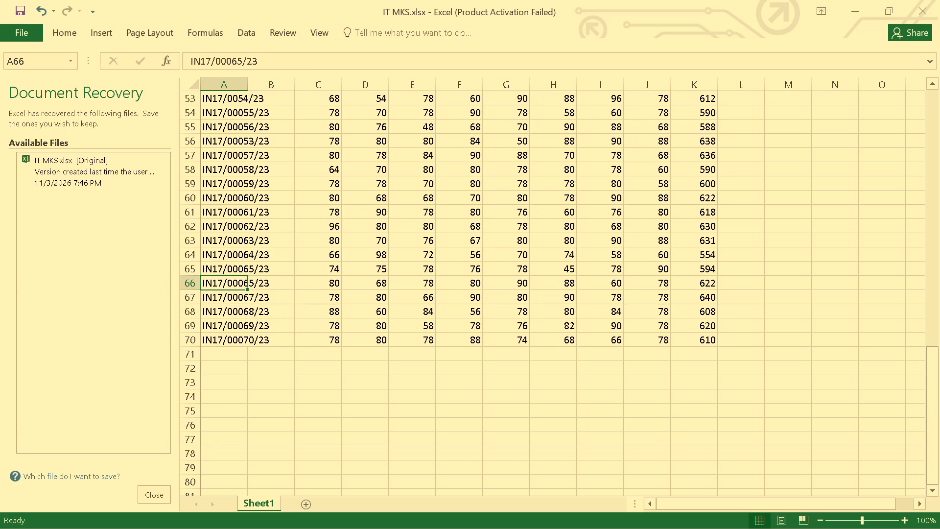
pyautogui.click(241, 56)
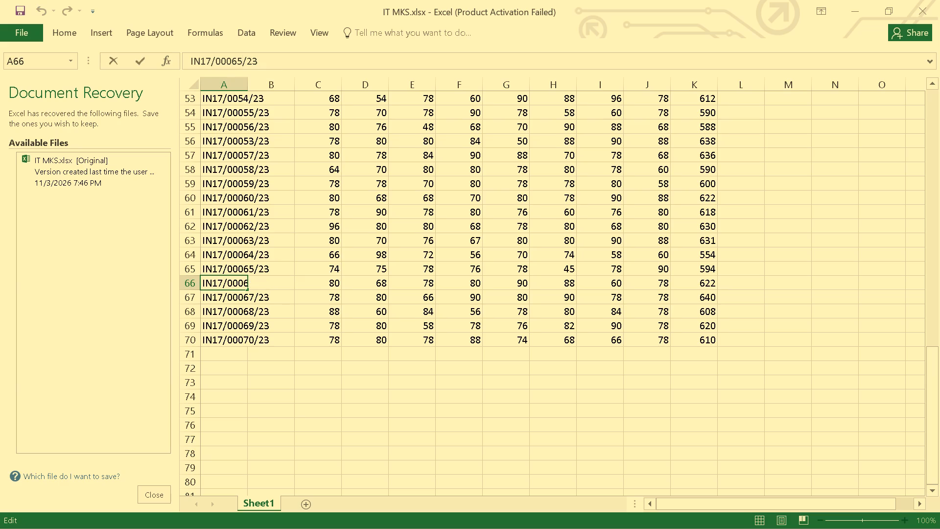
pyautogui.click(241, 61)
pyautogui.press('BackSpace')
pyautogui.press('6')
pyautogui.press('Return')
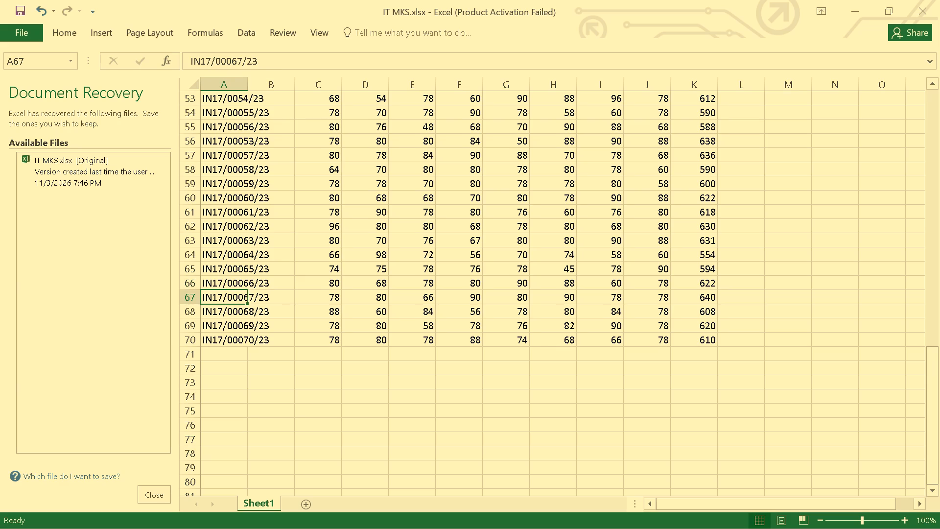
# Copy the registration number from cell A70 into each of the cells A71 through A75.
pyautogui.click(230, 361)
pyautogui.click(225, 342)
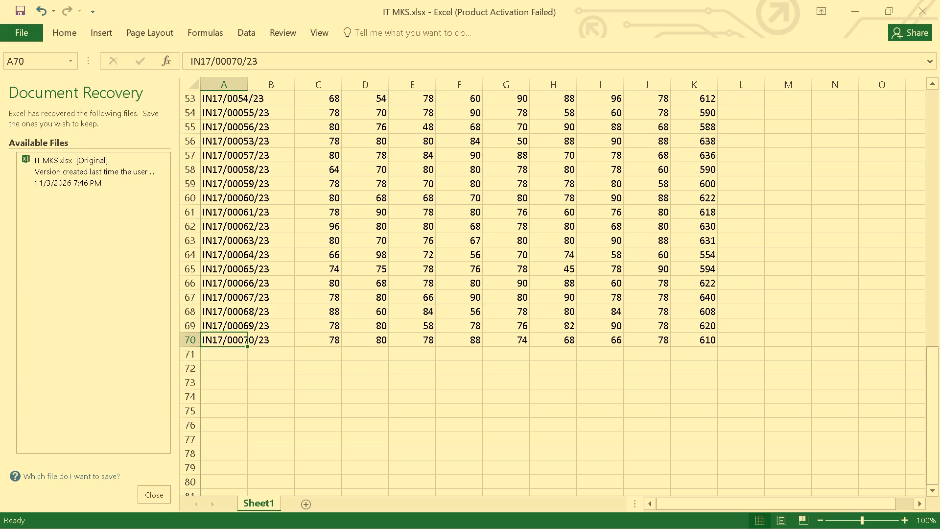
pyautogui.hotkey('ctrl', 'c')
pyautogui.click(222, 359)
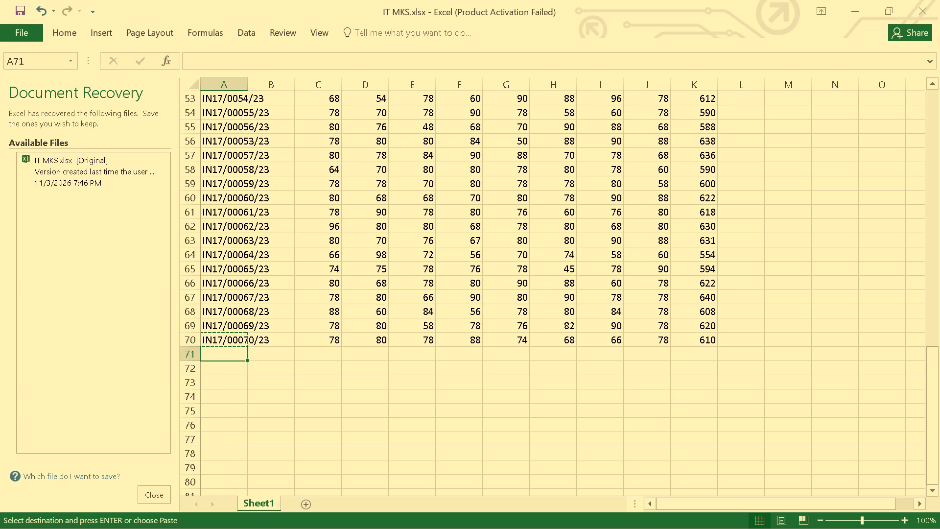
pyautogui.hotkey('ctrl', 'v')
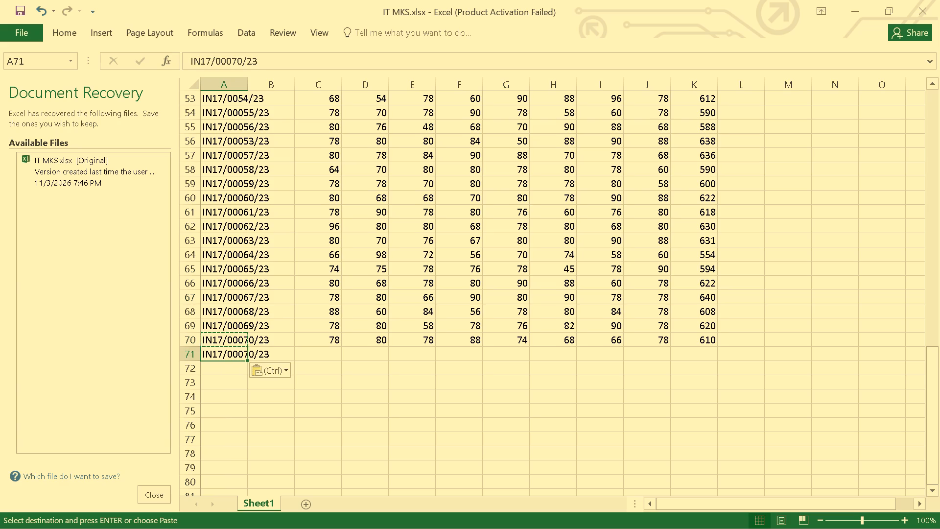
pyautogui.click(223, 373)
pyautogui.hotkey('ctrl', 'v')
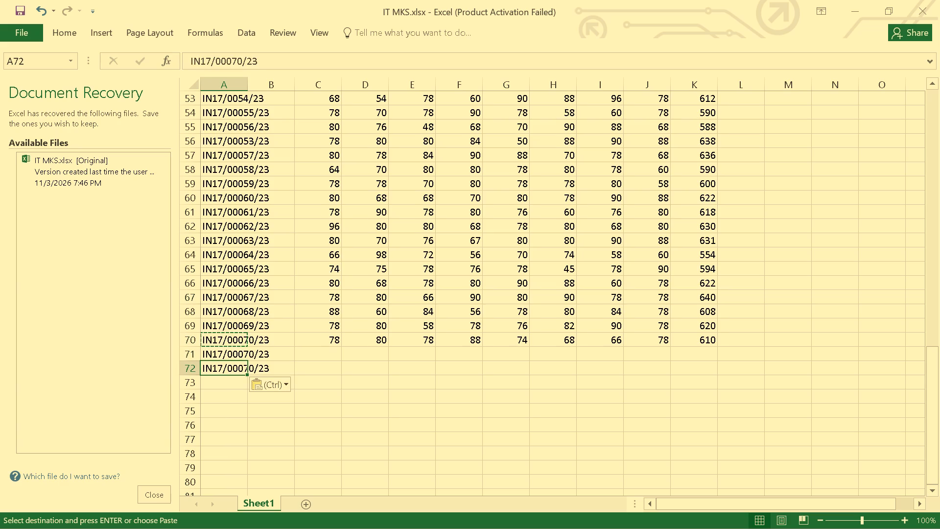
pyautogui.click(223, 383)
pyautogui.hotkey('ctrl', 'v')
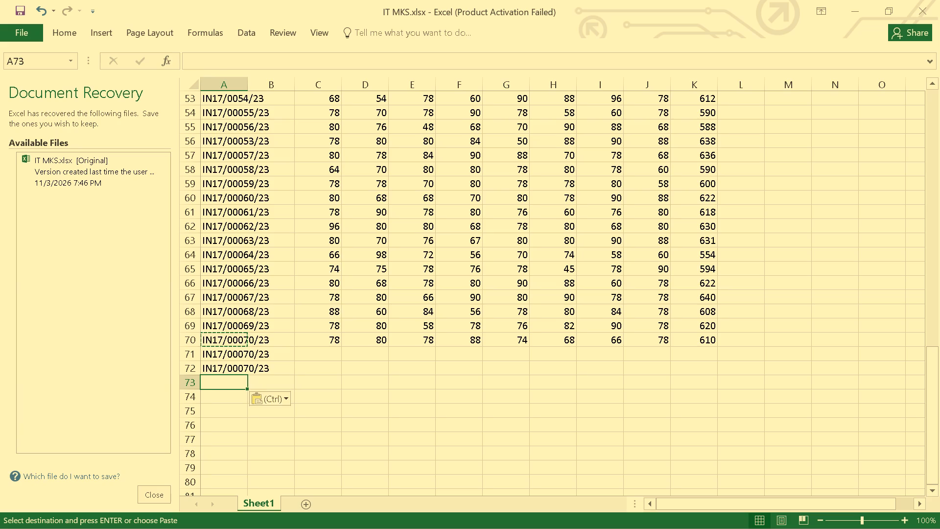
pyautogui.click(221, 397)
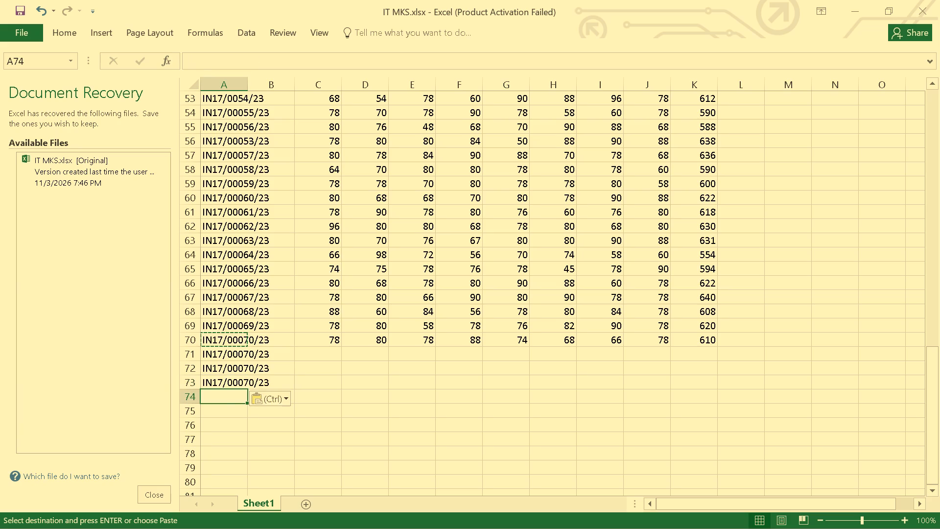
pyautogui.hotkey('ctrl', 'v')
pyautogui.click(231, 410)
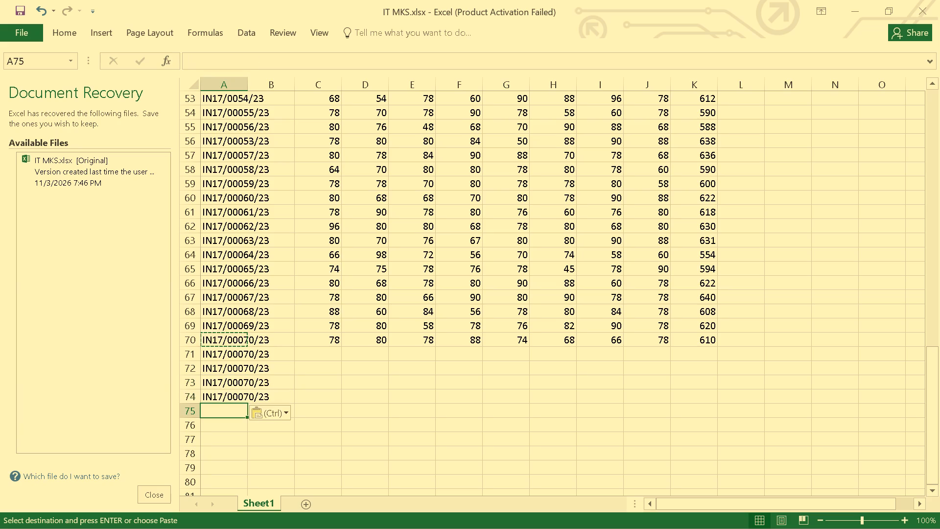
pyautogui.press('v')
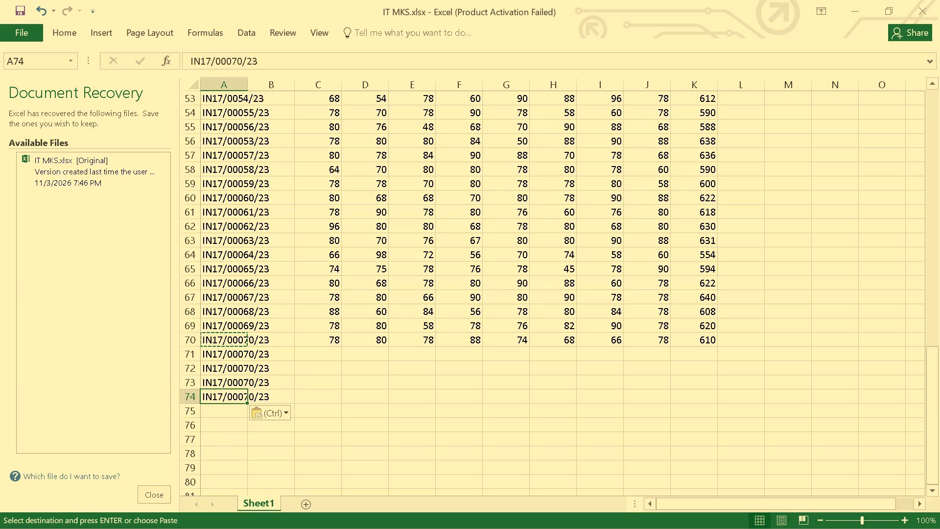
pyautogui.click(227, 409)
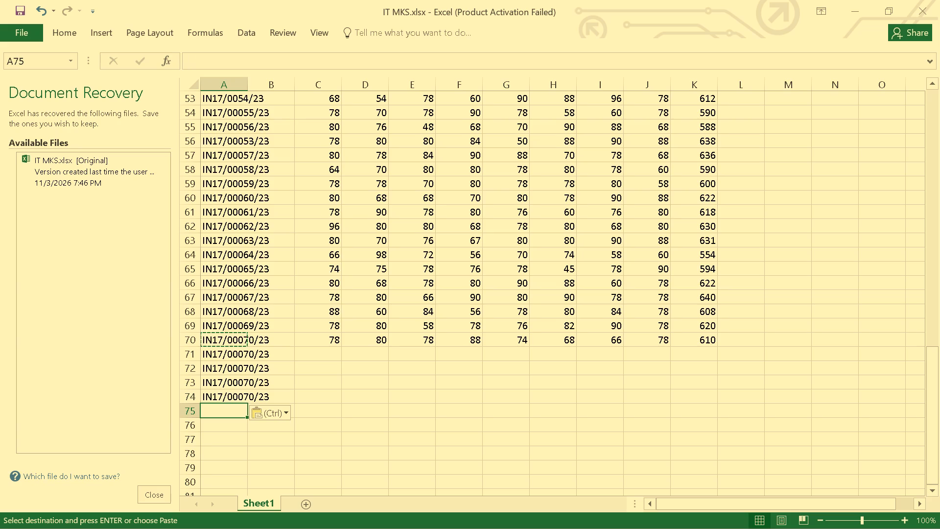
pyautogui.hotkey('ctrl', 'v')
pyautogui.click(332, 354)
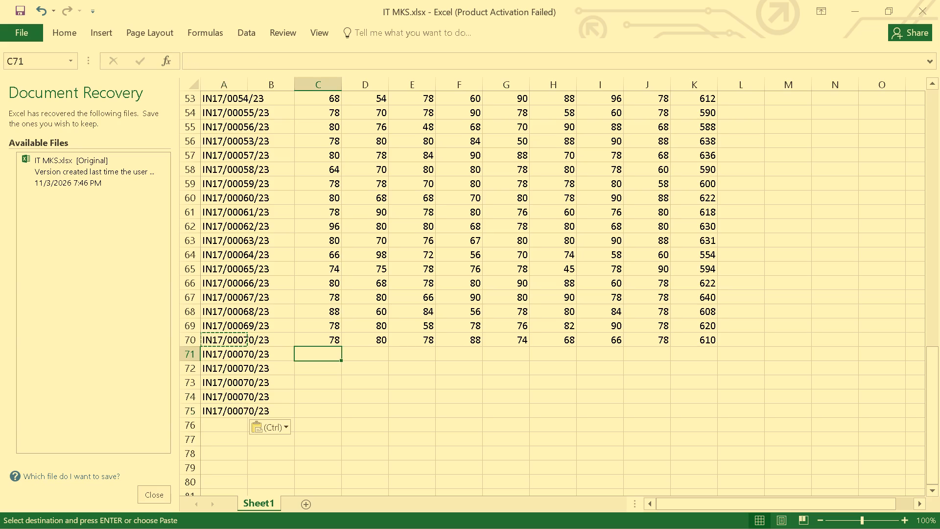
pyautogui.click(236, 355)
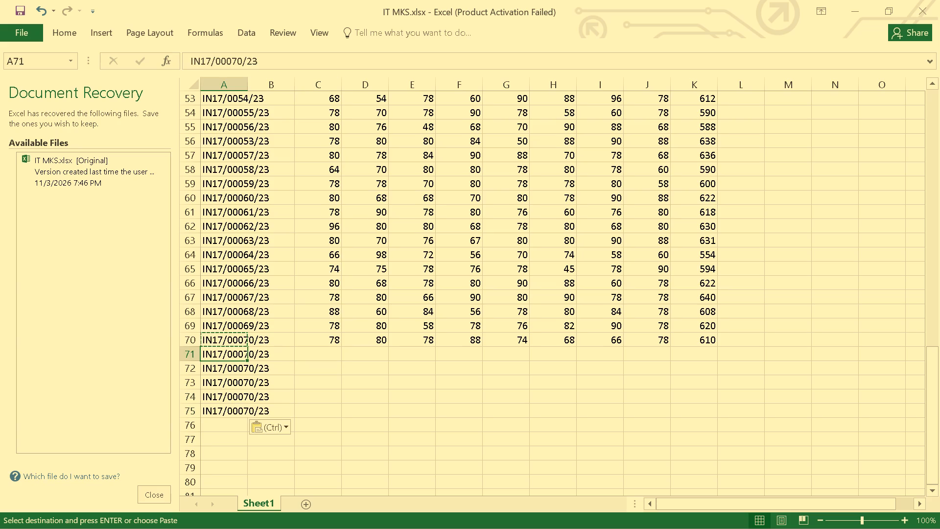
pyautogui.click(310, 365)
pyautogui.moveTo(323, 357); pyautogui.dragTo(262, 356)
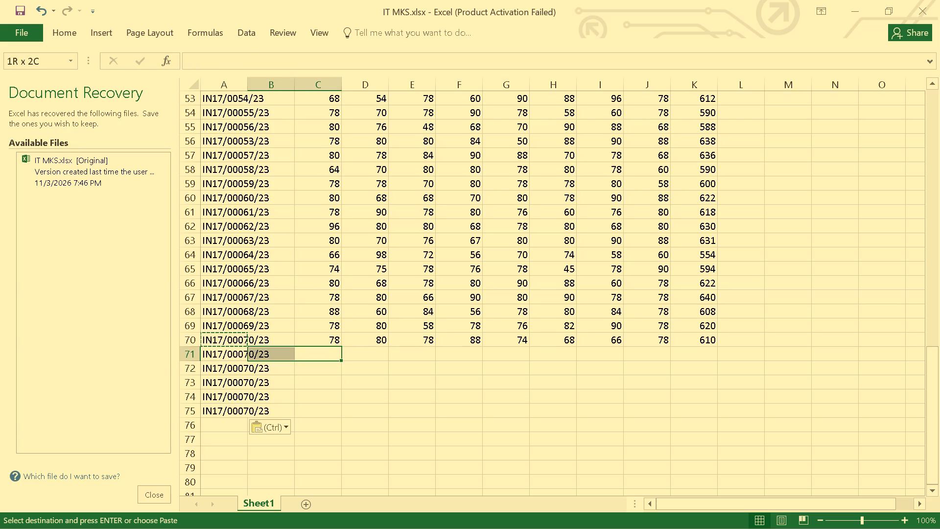
pyautogui.moveTo(262, 356); pyautogui.dragTo(251, 357)
pyautogui.click(216, 359)
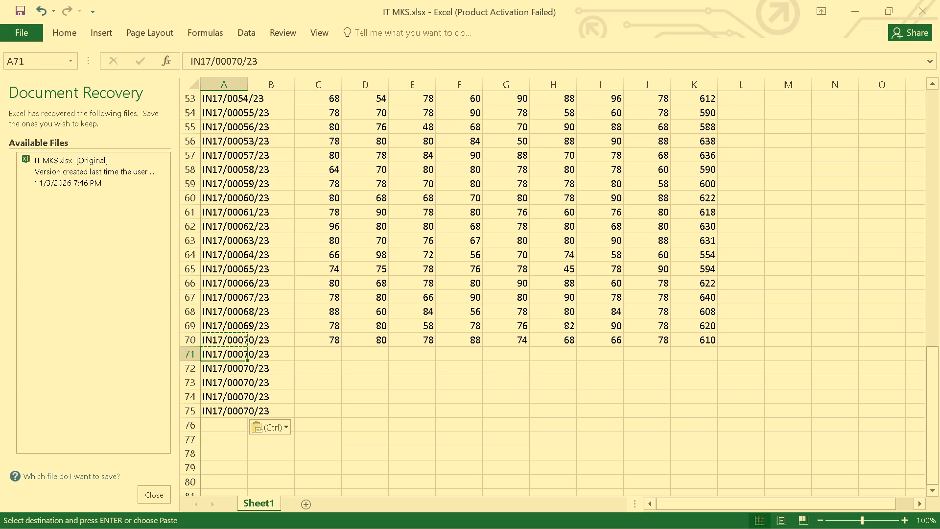
pyautogui.click(243, 65)
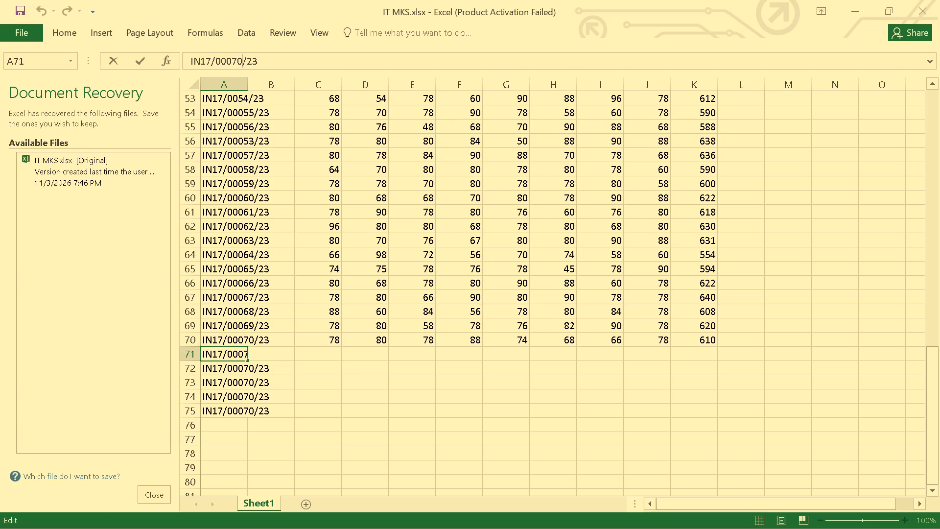
pyautogui.press('BackSpace')
pyautogui.press('1')
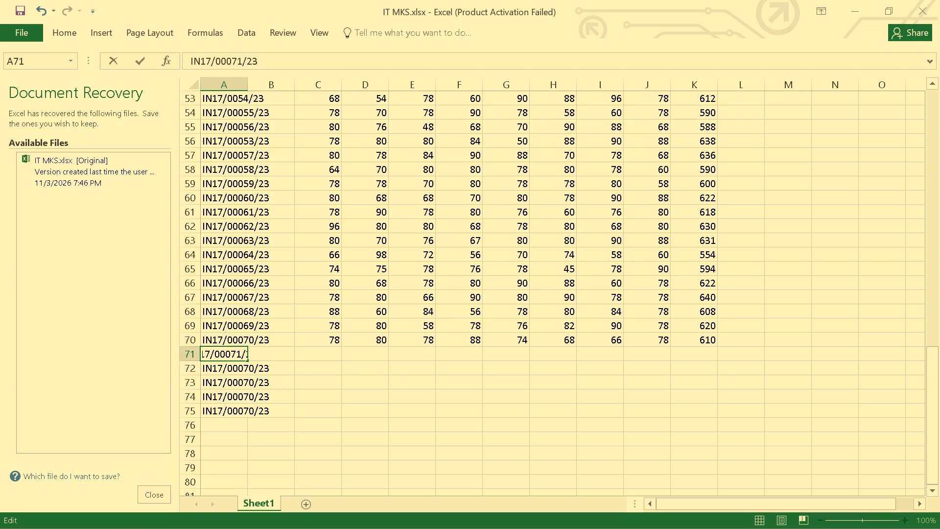
pyautogui.press('Return')
pyautogui.moveTo(257, 321); pyautogui.dragTo(255, 220)
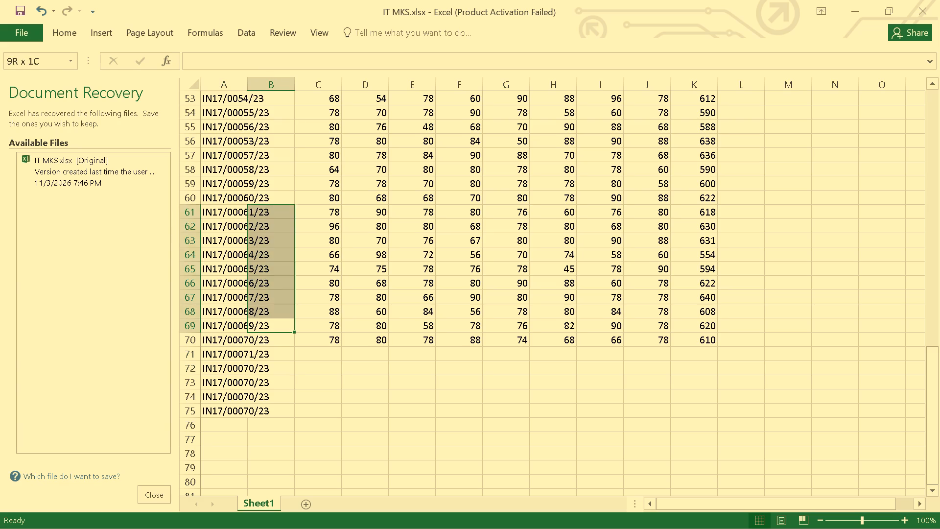
pyautogui.moveTo(255, 220); pyautogui.dragTo(235, 369)
pyautogui.click(235, 369)
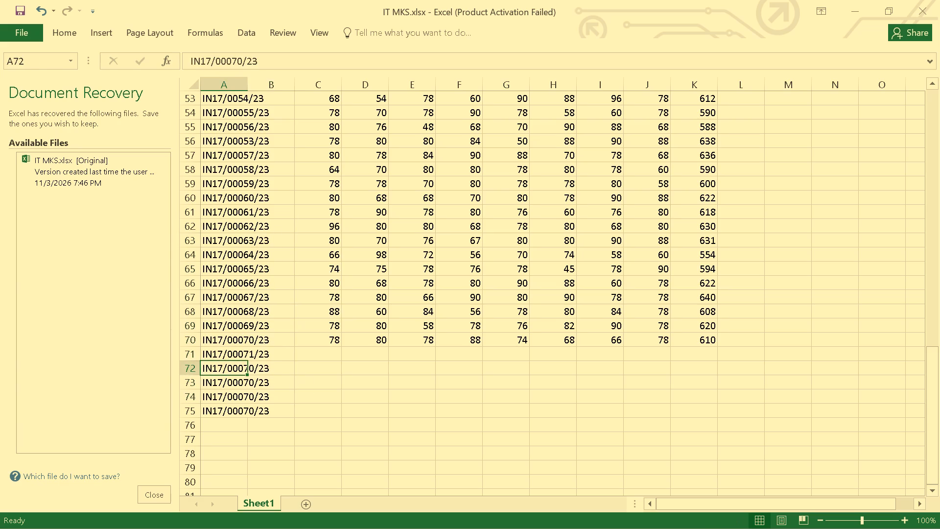
pyautogui.click(244, 60)
pyautogui.press('BackSpace')
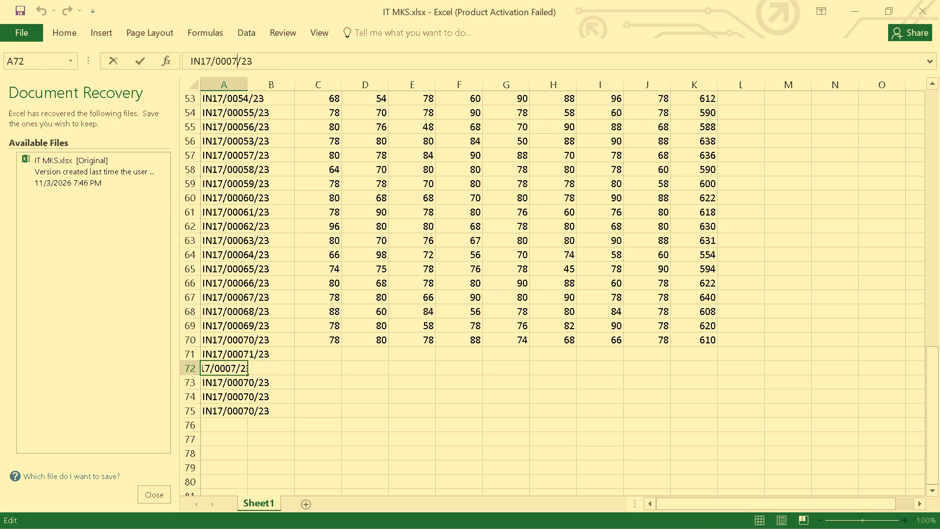
pyautogui.press('2')
pyautogui.press('Return')
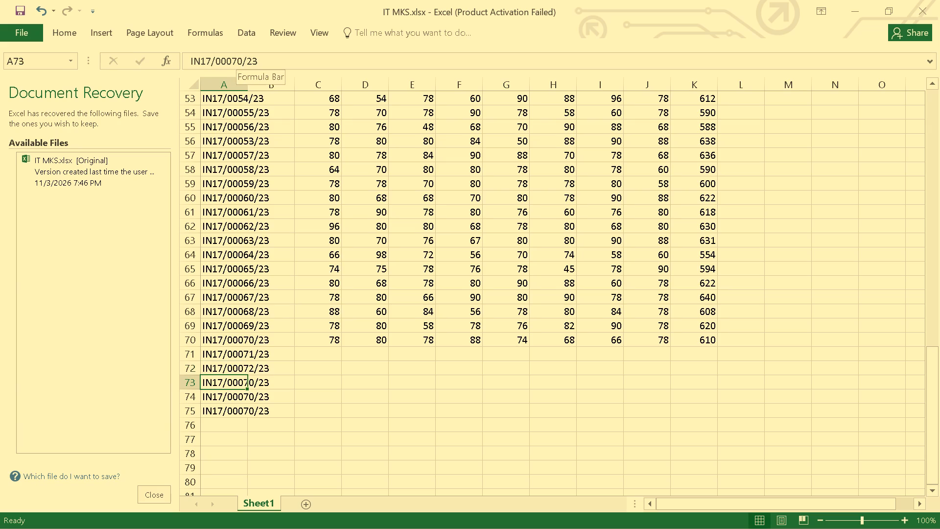
pyautogui.click(241, 60)
pyautogui.press('BackSpace')
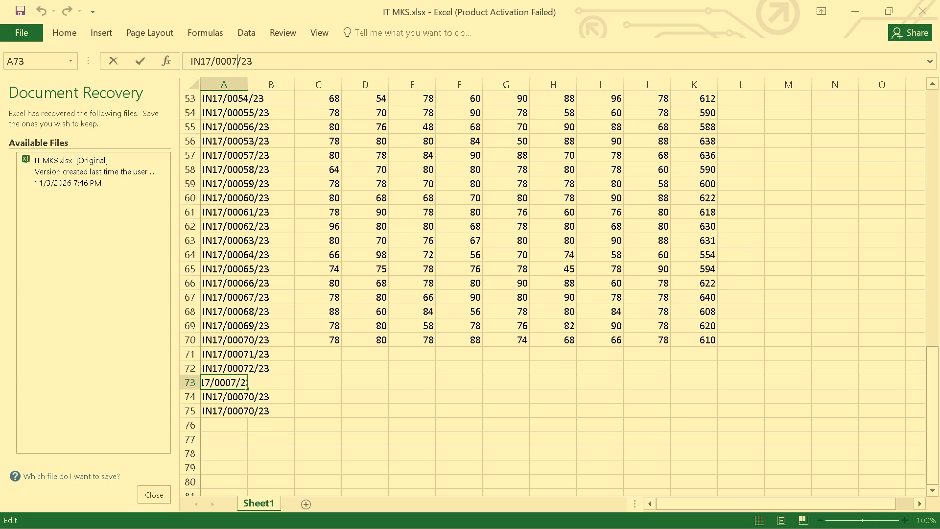
pyautogui.press('3')
pyautogui.press('Return')
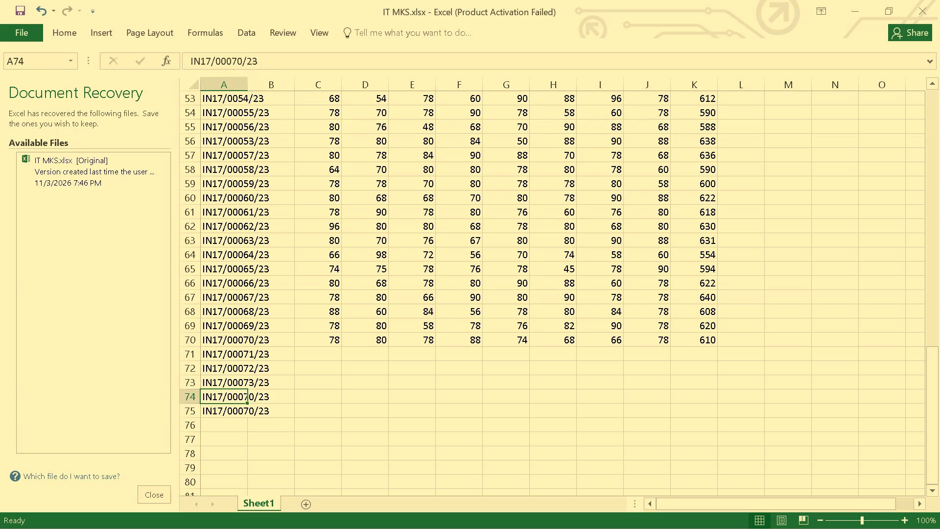
pyautogui.click(240, 59)
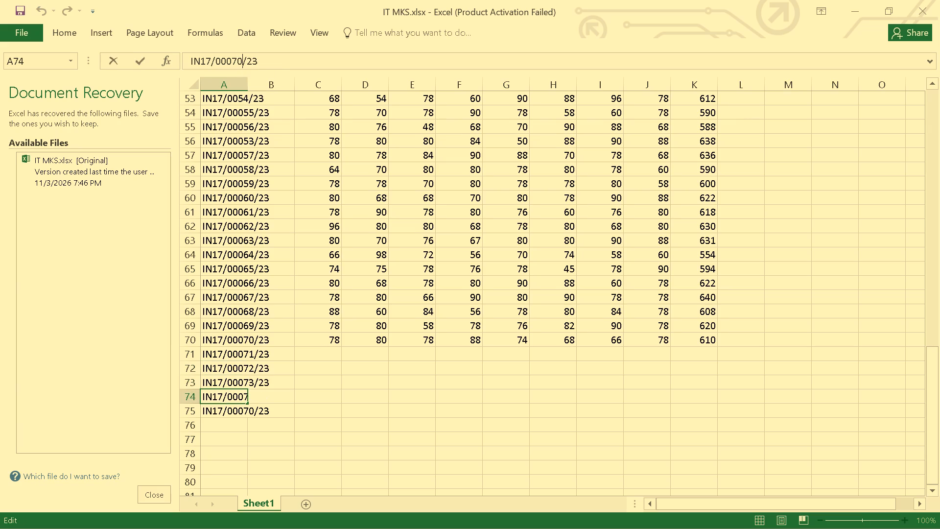
pyautogui.press('BackSpace')
pyautogui.press('4')
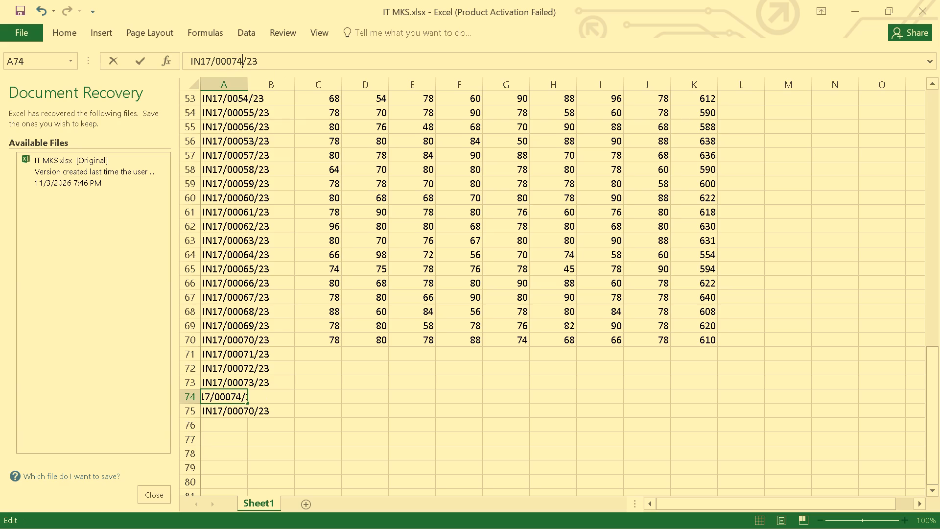
pyautogui.press('Return')
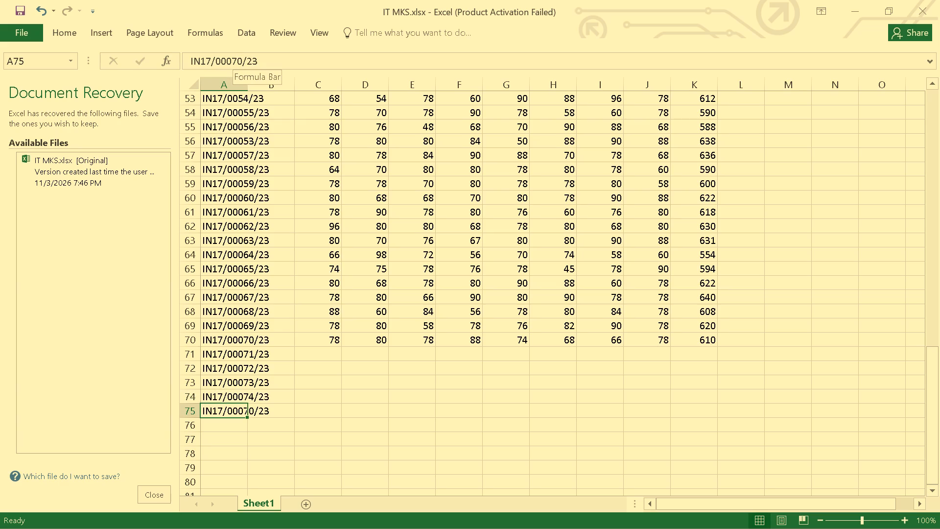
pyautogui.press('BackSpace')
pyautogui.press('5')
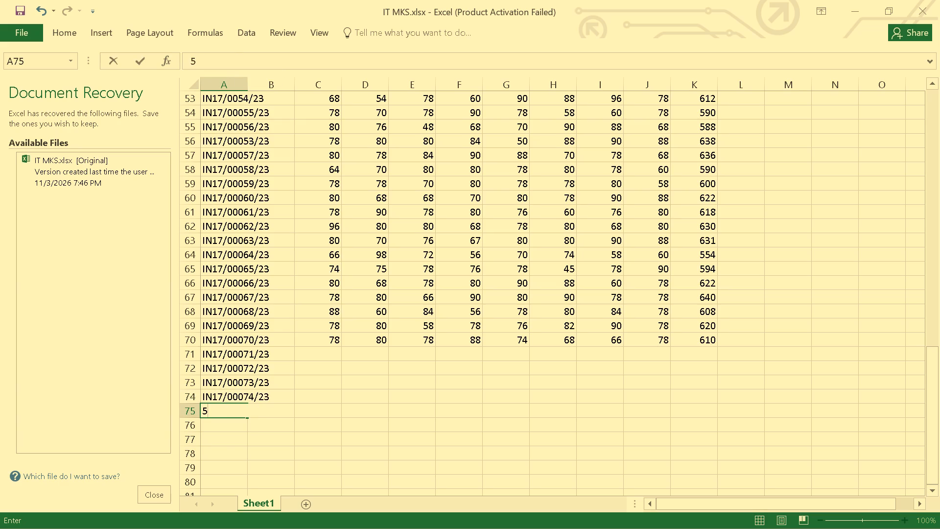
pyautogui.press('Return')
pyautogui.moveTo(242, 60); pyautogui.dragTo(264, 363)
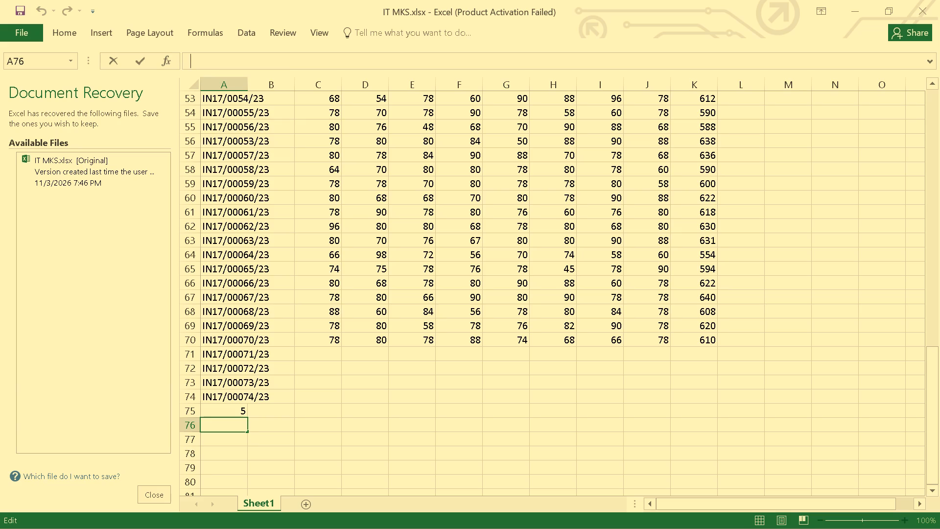
pyautogui.click(224, 410)
pyautogui.click(226, 62)
pyautogui.press('BackSpace')
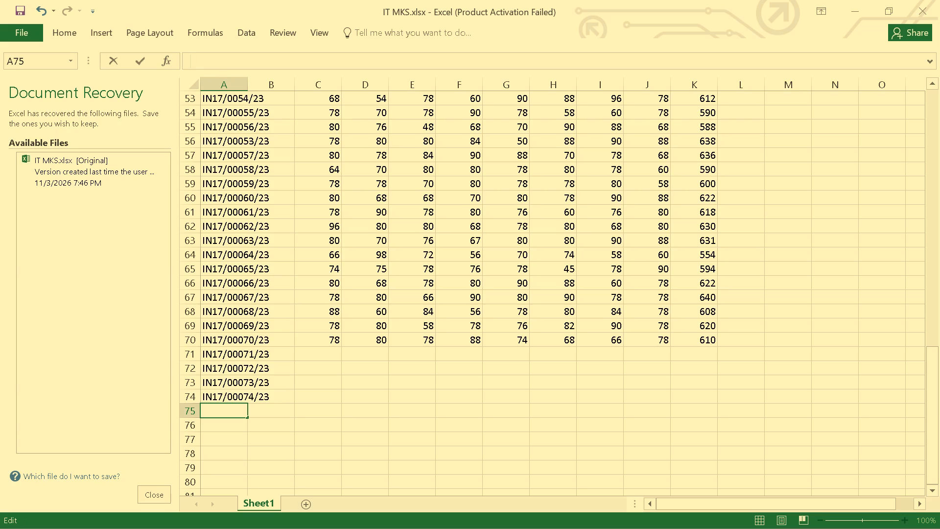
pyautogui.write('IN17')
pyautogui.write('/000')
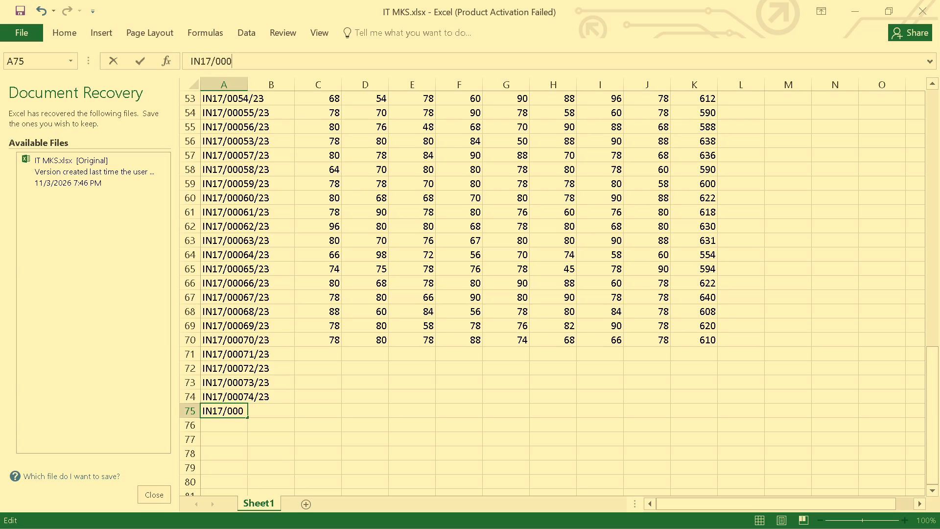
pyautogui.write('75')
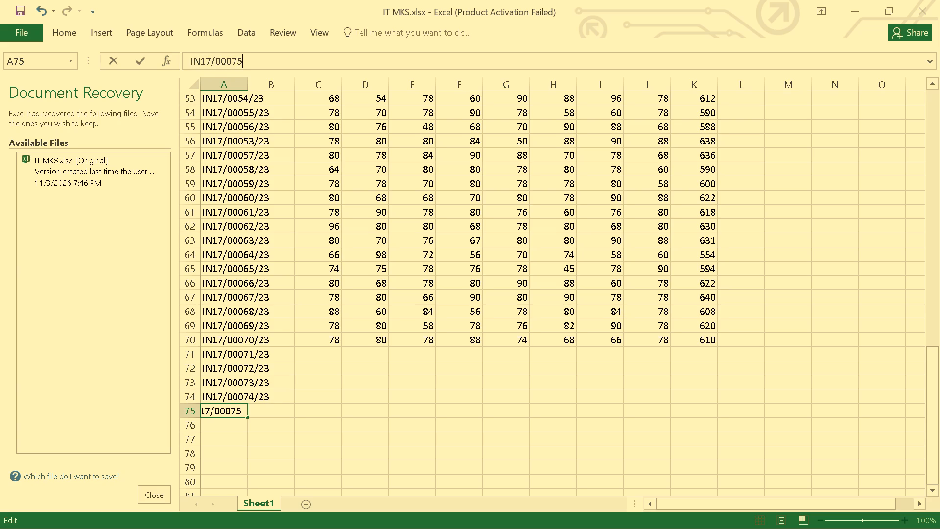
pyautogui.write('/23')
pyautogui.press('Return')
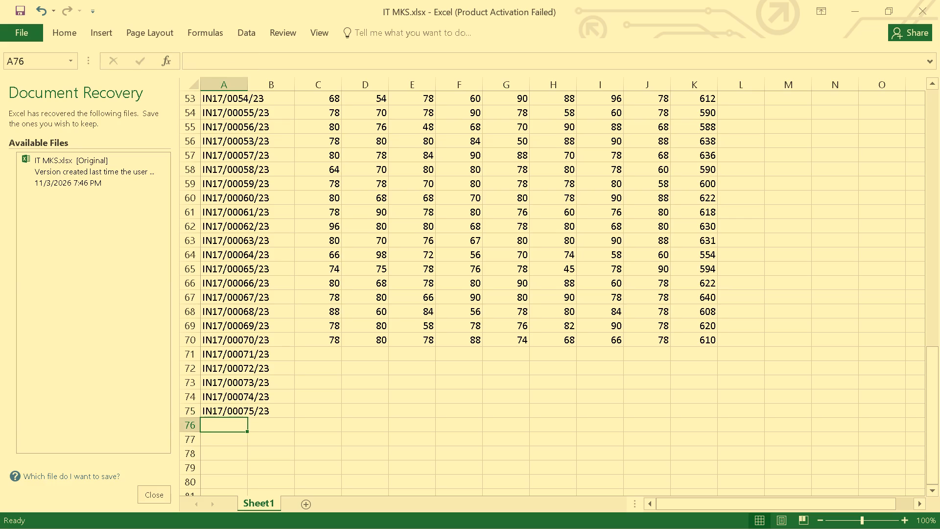
pyautogui.click(324, 353)
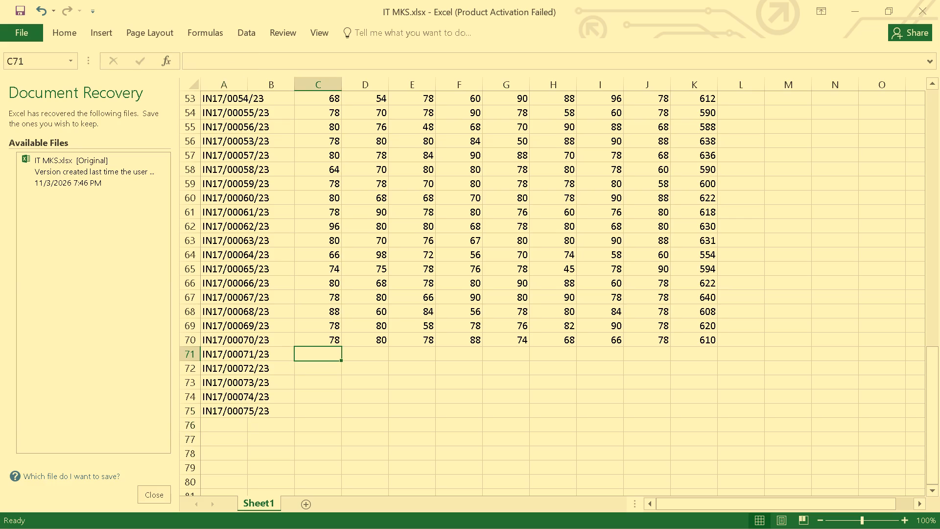
pyautogui.write('68')
pyautogui.press('Return')
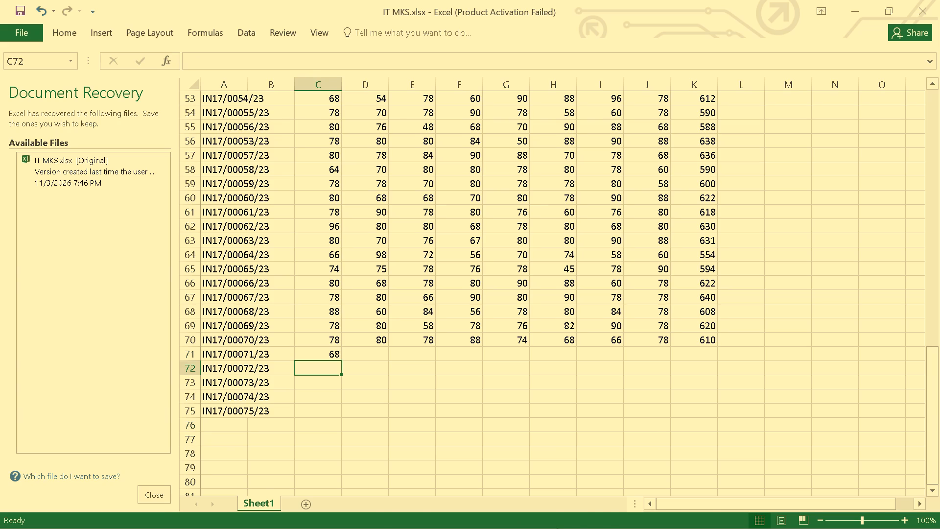
# Switch to Spotify, skip forward two tracks, and return to the marks workbook.
pyautogui.click(577, 518)
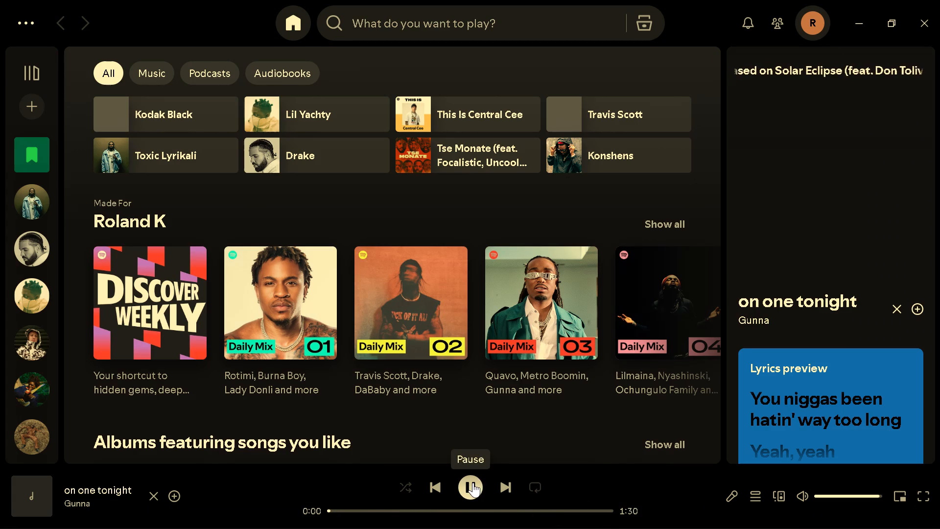
pyautogui.click(496, 485)
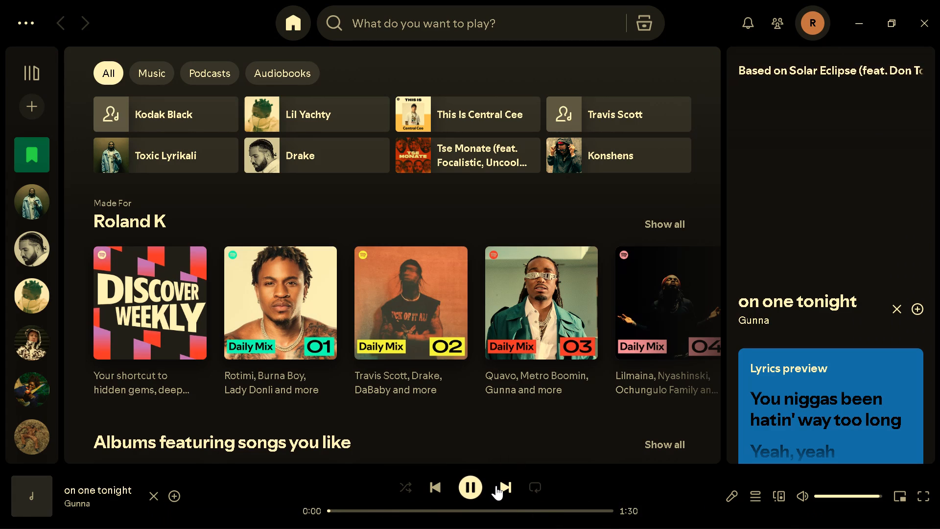
pyautogui.click(658, 257)
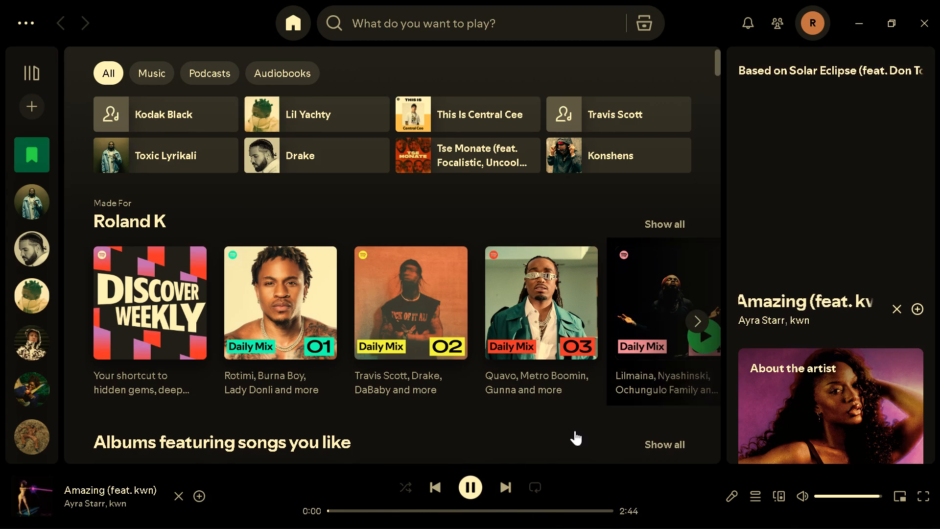
pyautogui.click(504, 483)
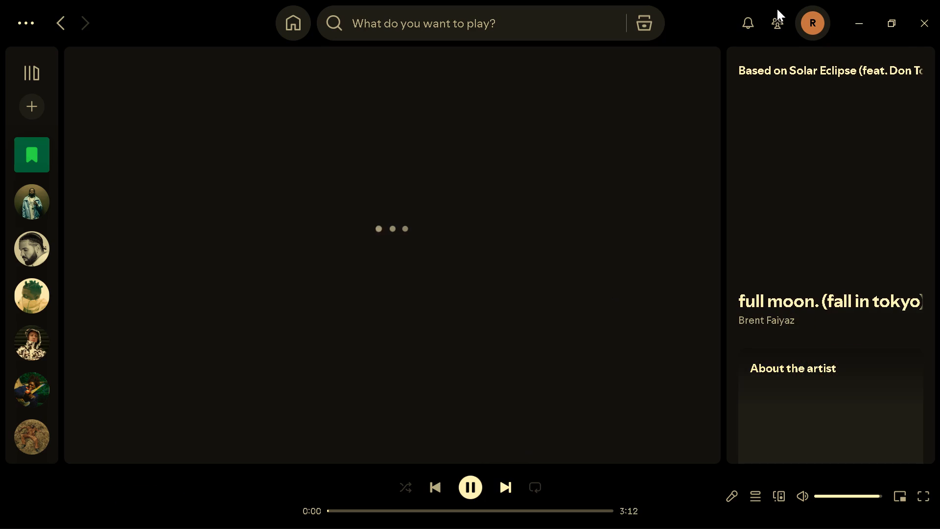
pyautogui.click(860, 11)
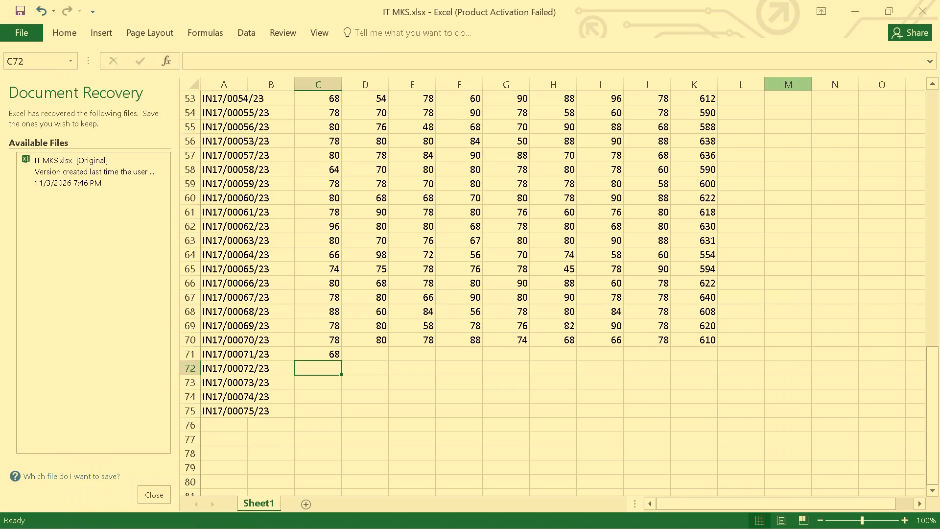
pyautogui.click(367, 361)
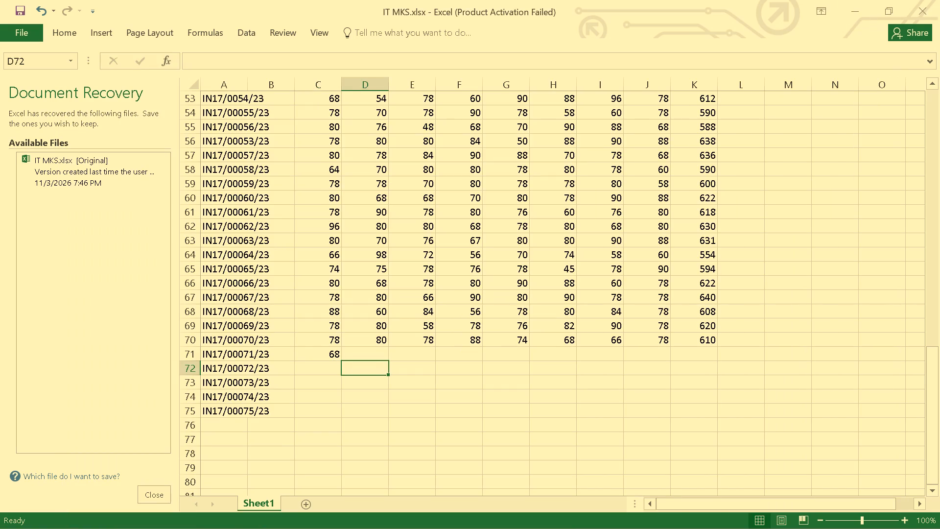
pyautogui.click(368, 350)
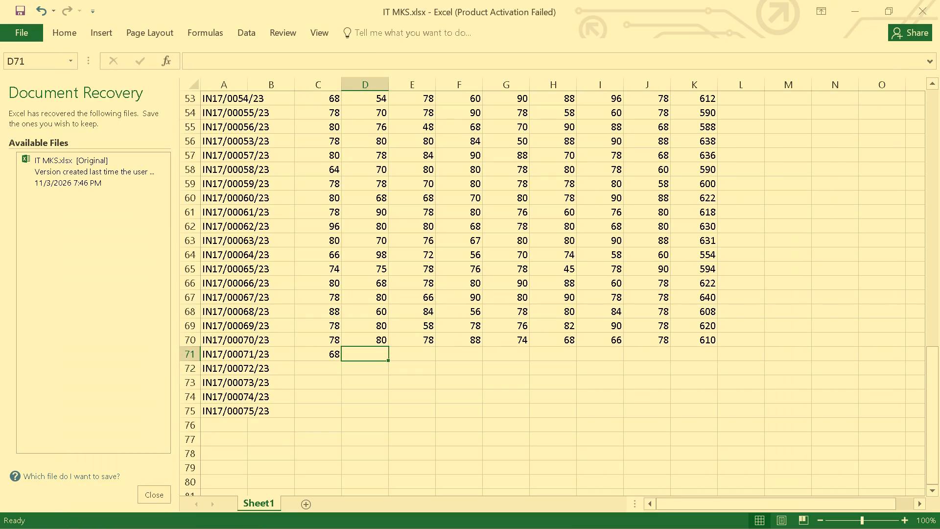
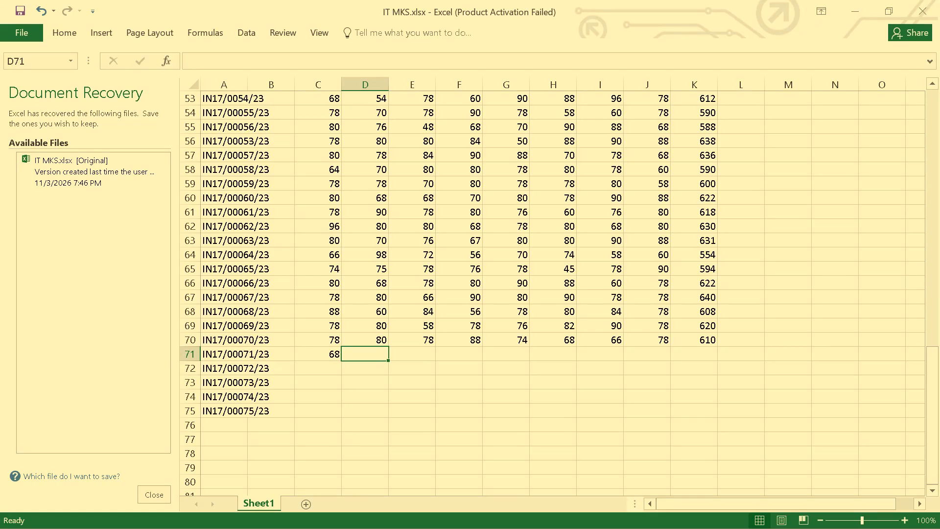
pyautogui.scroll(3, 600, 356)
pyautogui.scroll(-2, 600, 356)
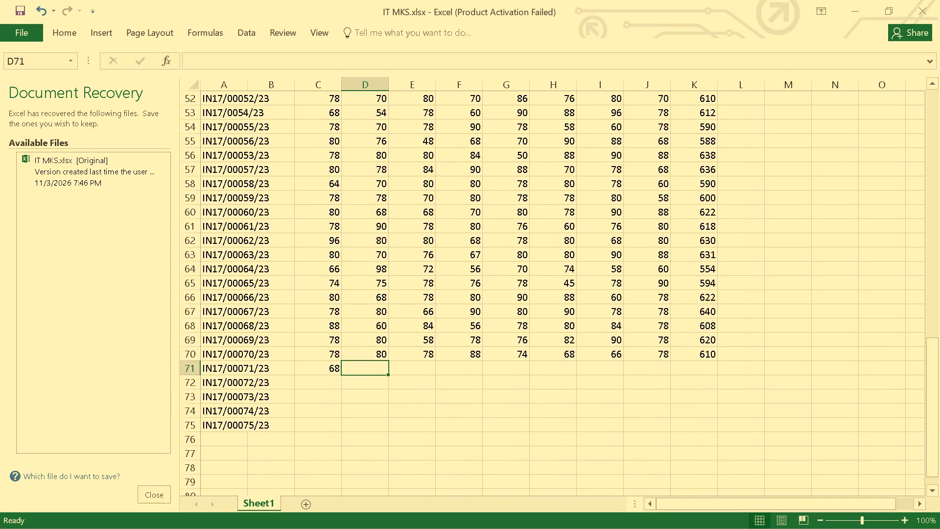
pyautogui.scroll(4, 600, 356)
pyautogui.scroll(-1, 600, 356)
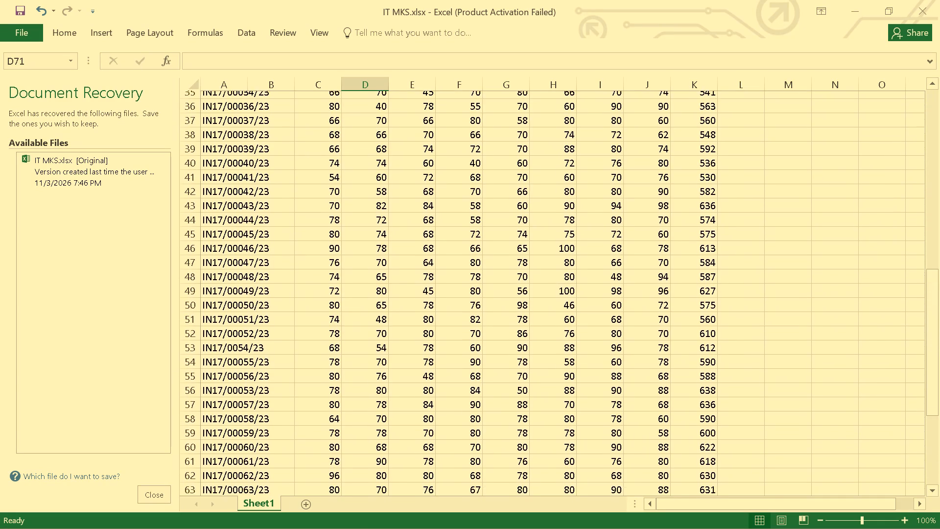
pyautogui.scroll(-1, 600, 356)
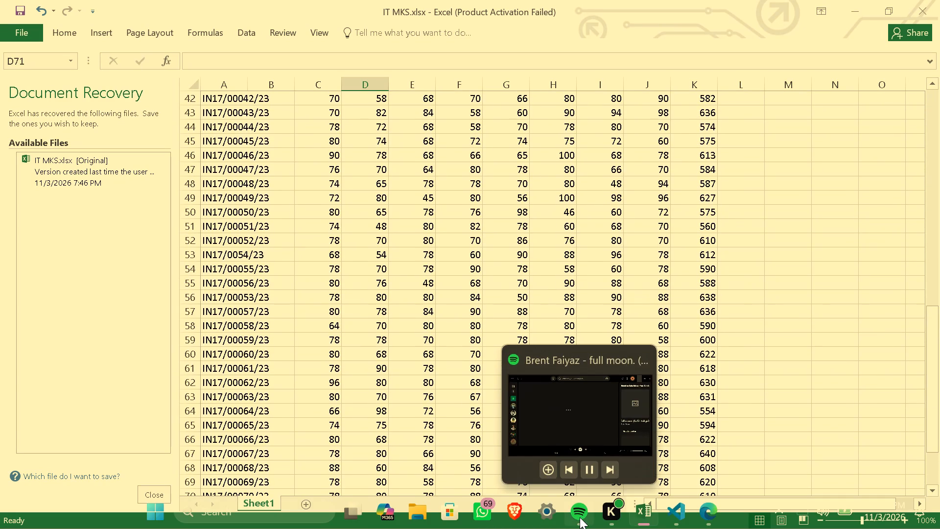
# Close the Spotify window.
pyautogui.click(638, 366)
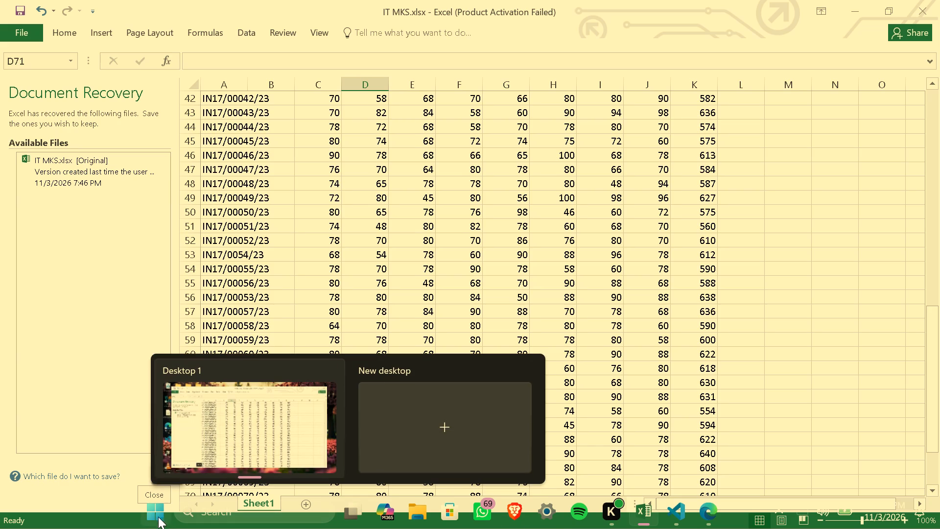
# Launch Media Player and play the Kodak Black song Don't Need Love from the music library.
pyautogui.click(157, 515)
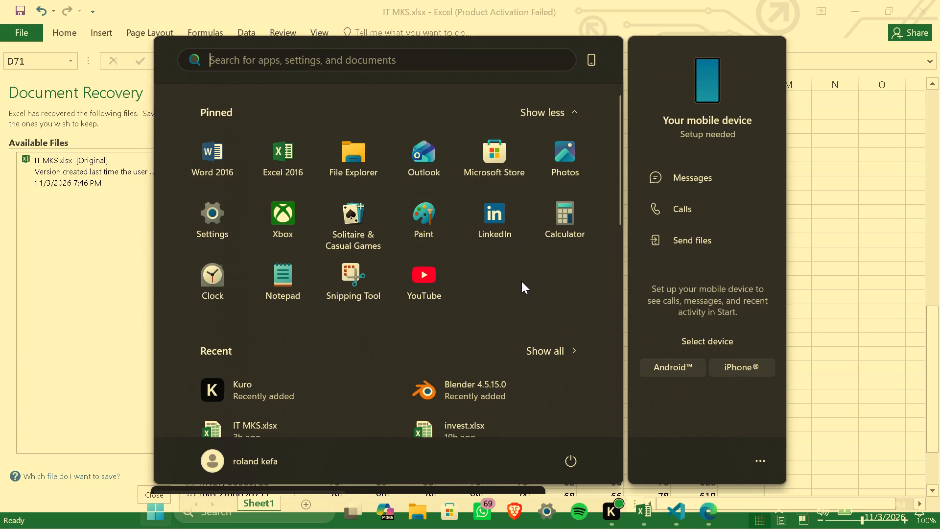
pyautogui.scroll(-4, 501, 292)
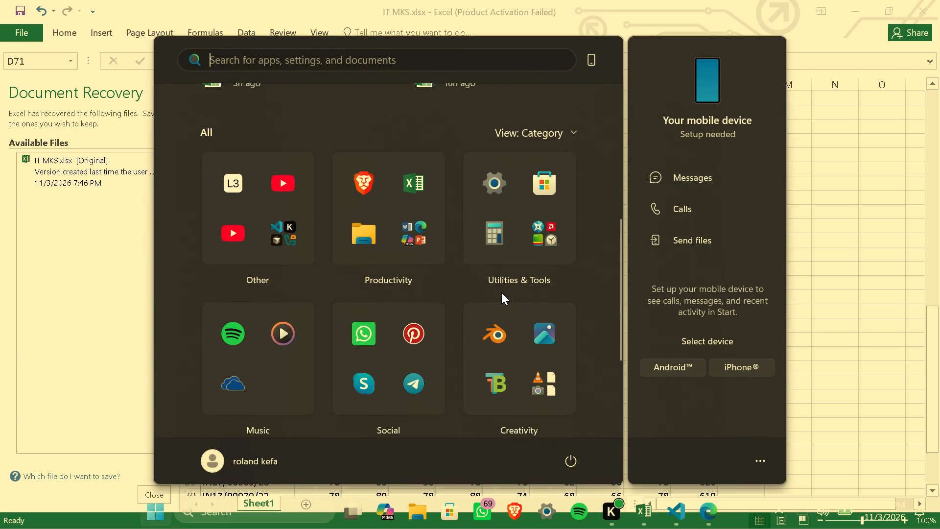
pyautogui.scroll(-1, 501, 292)
pyautogui.click(282, 291)
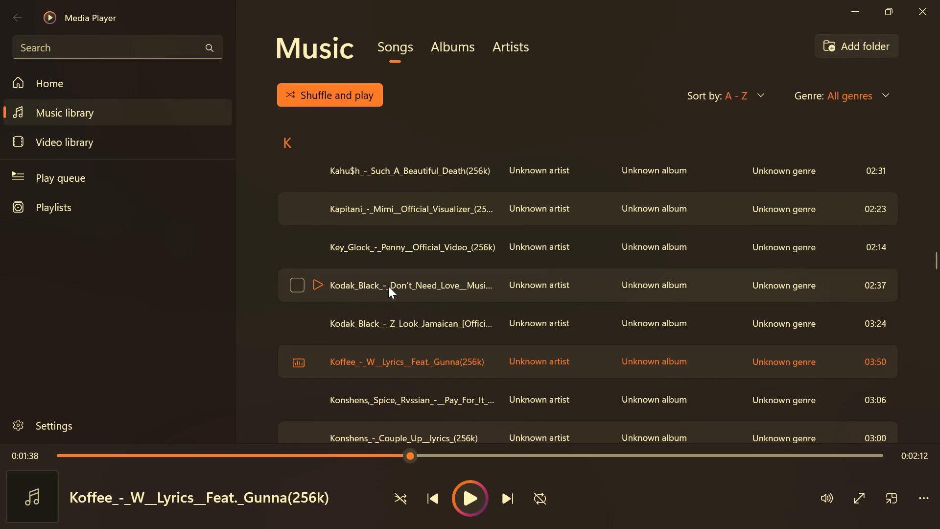
pyautogui.click(317, 278)
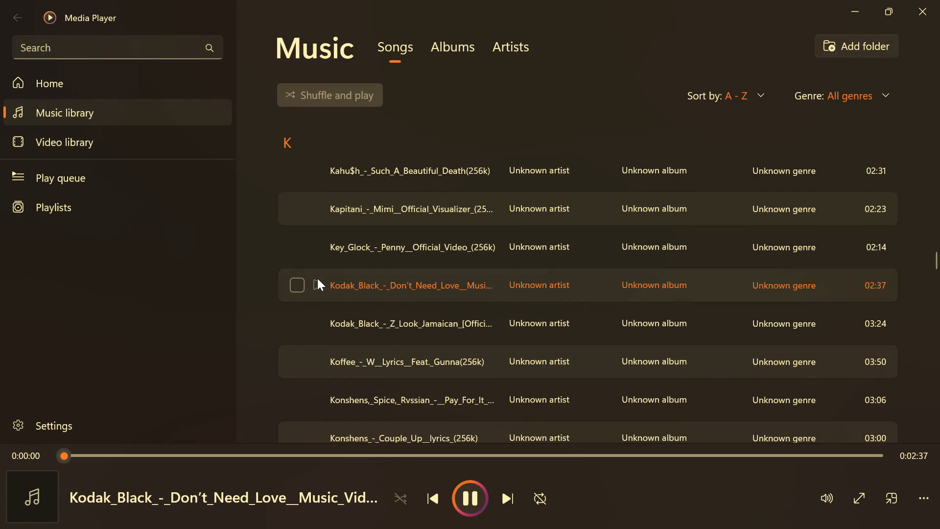
# Toggle shuffle playback in Media Player, and minimise it to return to the marks workbook.
pyautogui.click(400, 495)
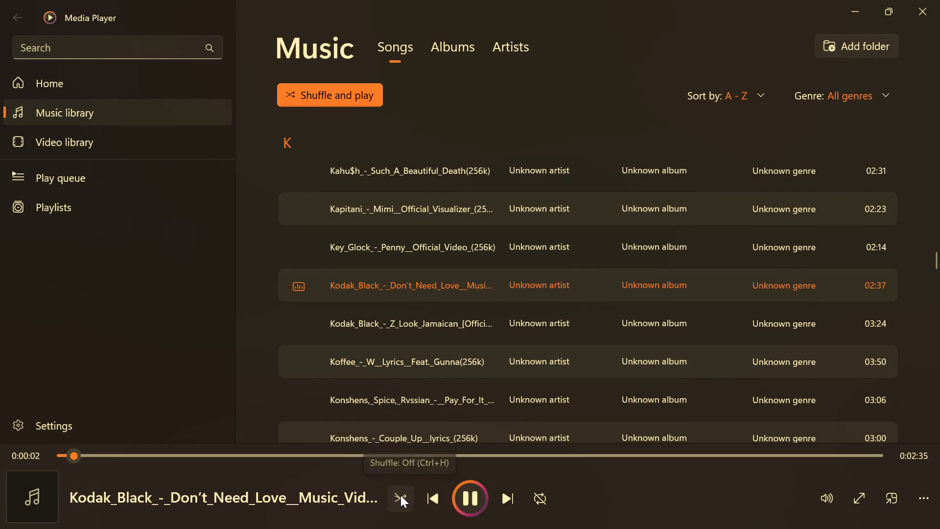
pyautogui.click(846, 14)
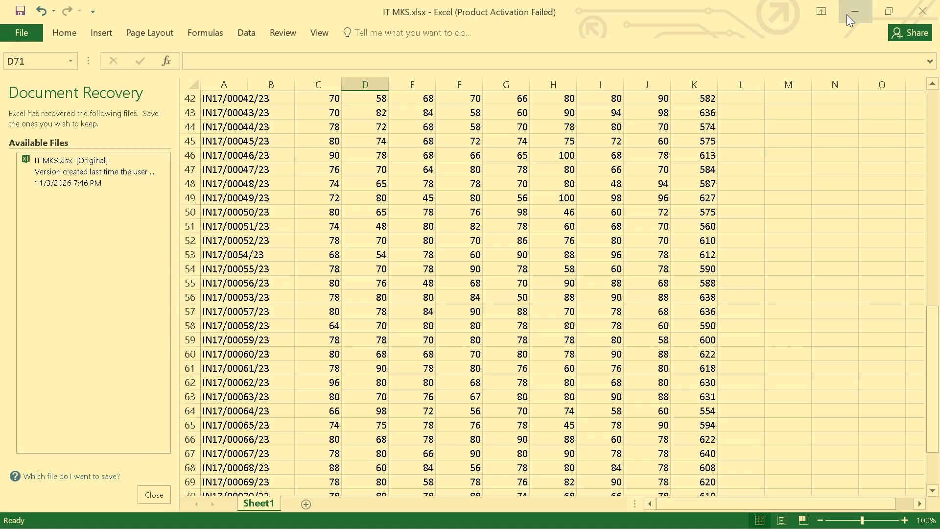
pyautogui.scroll(-4, 518, 293)
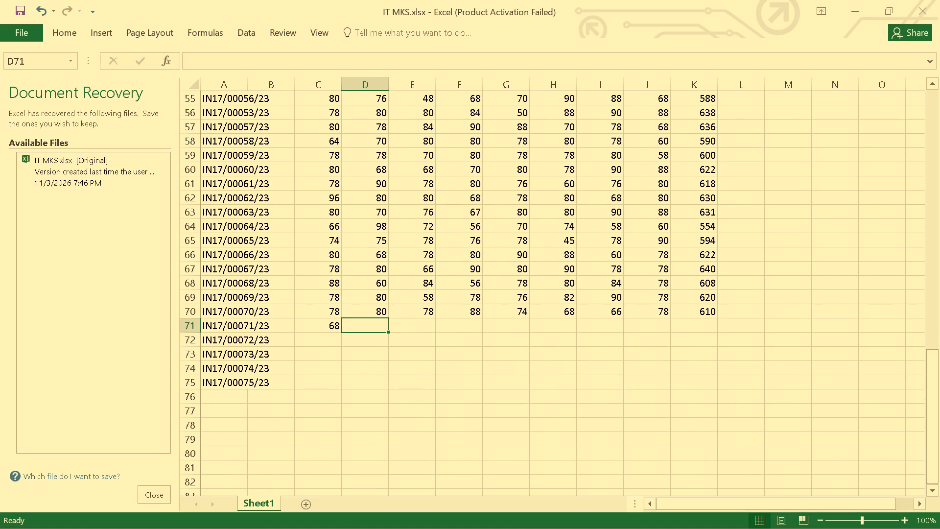
pyautogui.click(373, 326)
# Continue the marks in row 71 of the marks sheet by entering 65 in column D.
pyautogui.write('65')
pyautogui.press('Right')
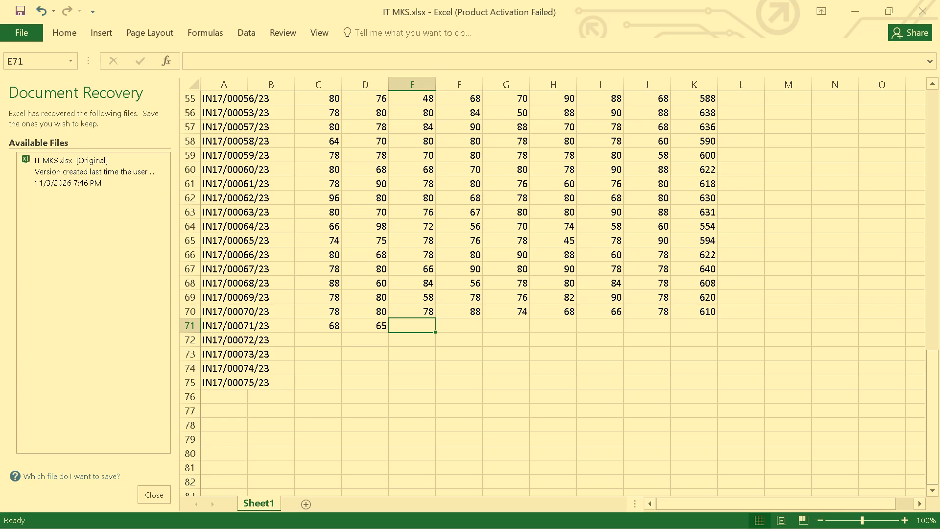
pyautogui.scroll(2, 815, 128)
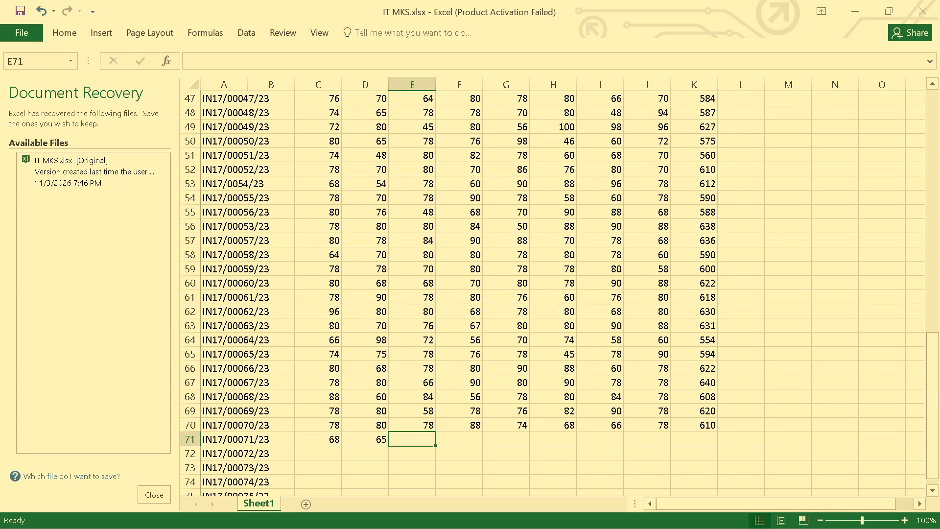
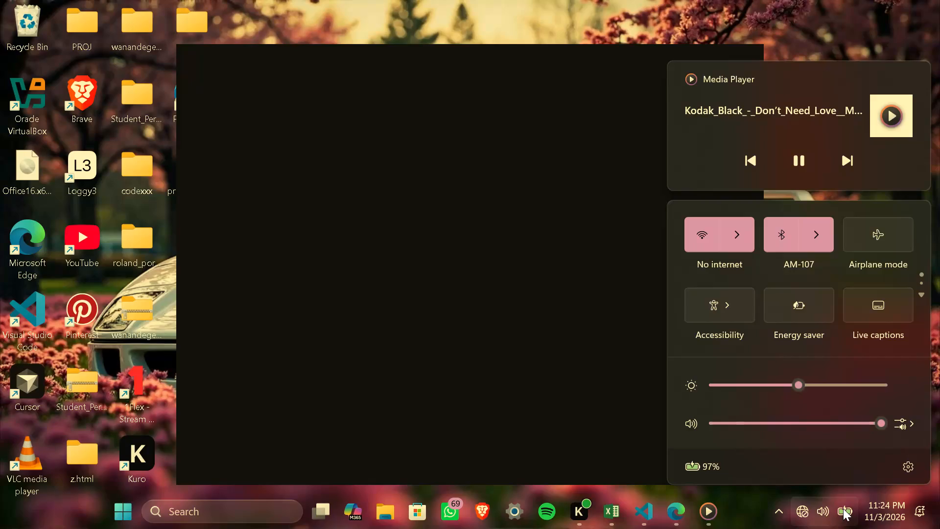
# Dismiss the quick settings and switch back to the IT MKS workbook in Excel, putting the focus on the marks sheet.
pyautogui.click(793, 43)
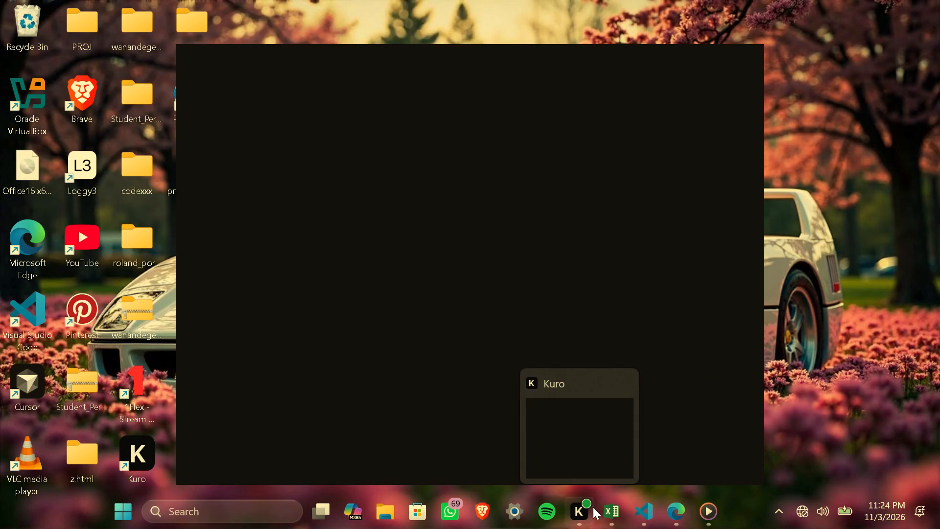
pyautogui.click(611, 510)
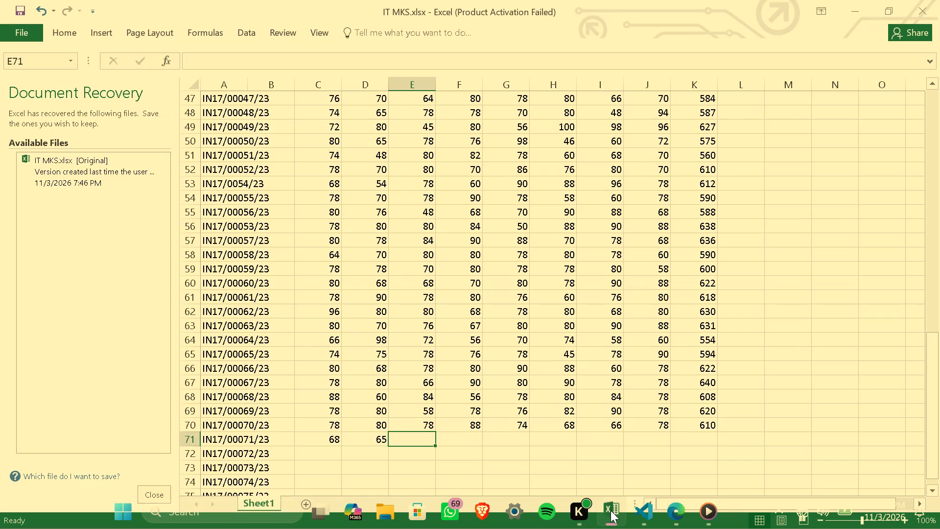
pyautogui.click(551, 370)
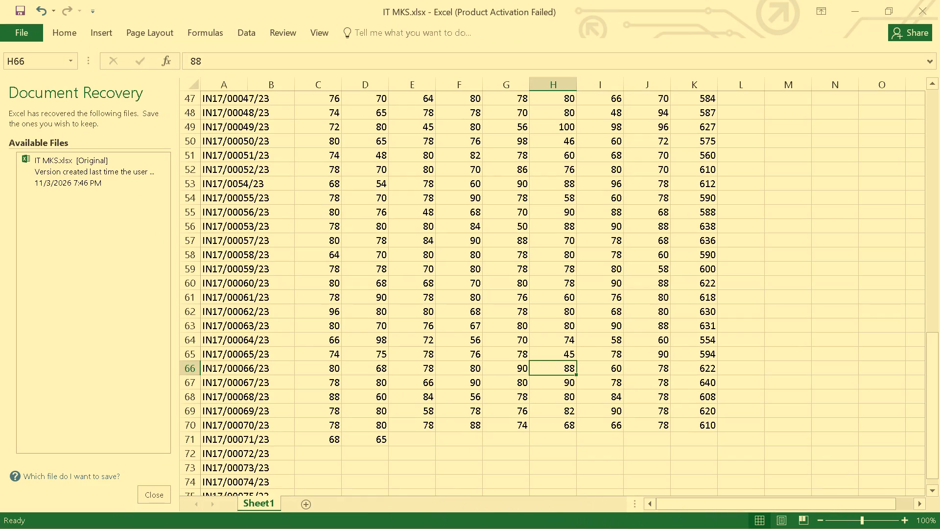
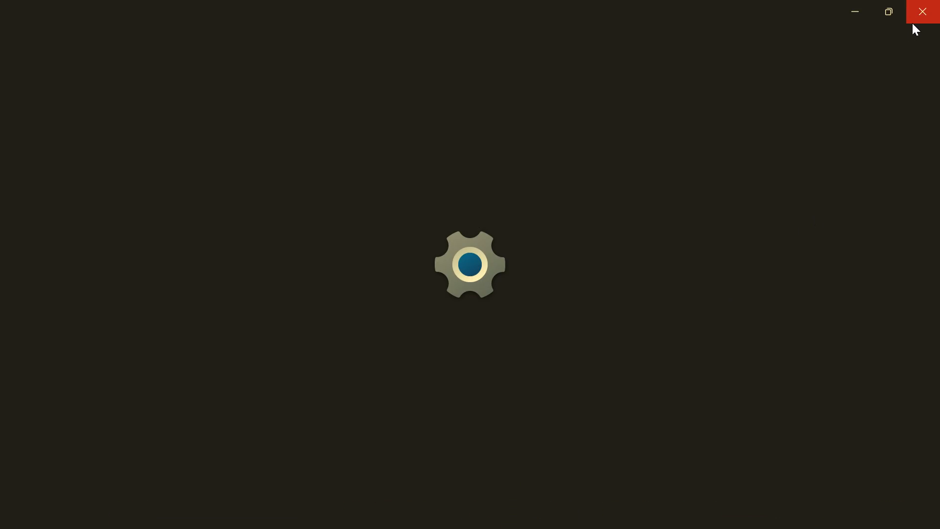
# Close the Settings window to return to the marks workbook.
pyautogui.click(914, 9)
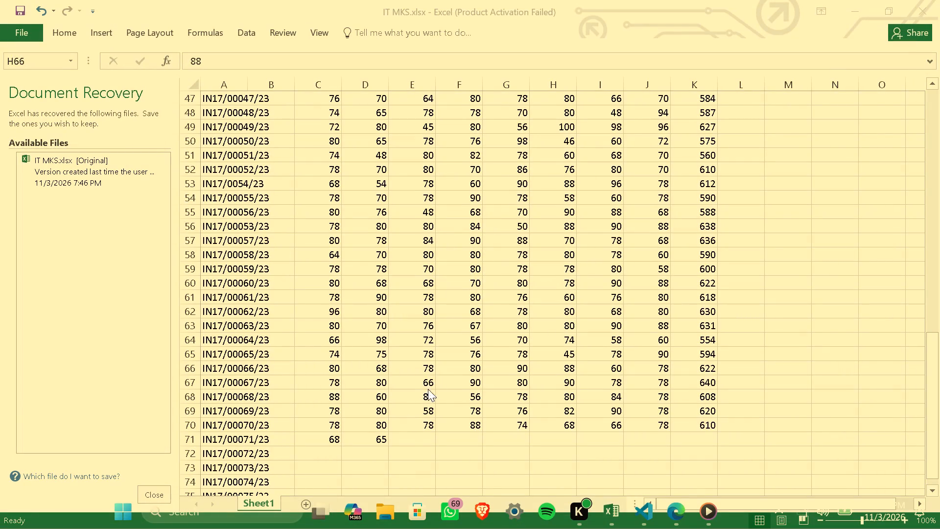
pyautogui.click(400, 434)
pyautogui.click(422, 443)
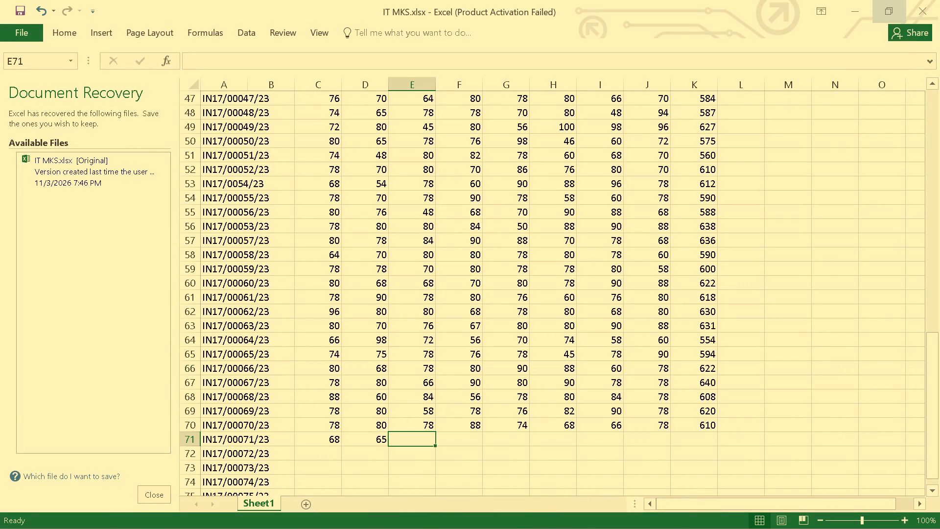
pyautogui.write('66')
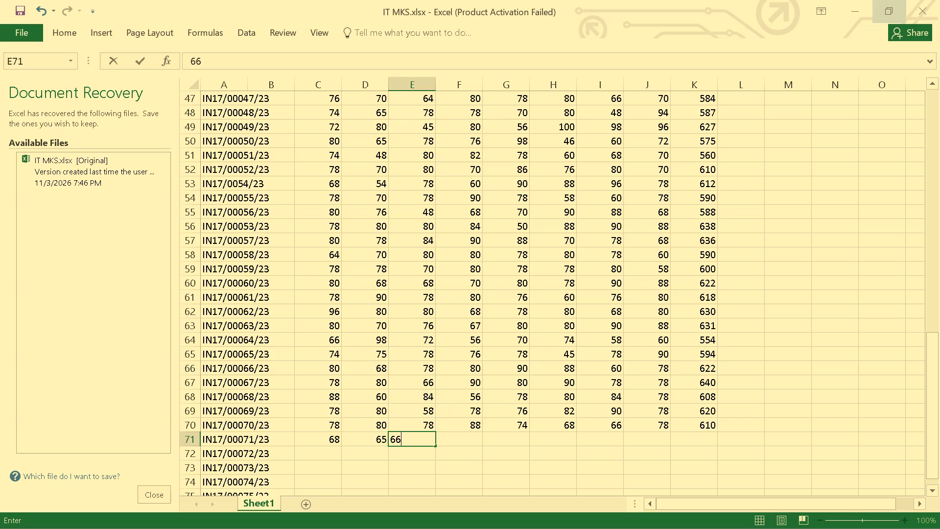
pyautogui.press('Right')
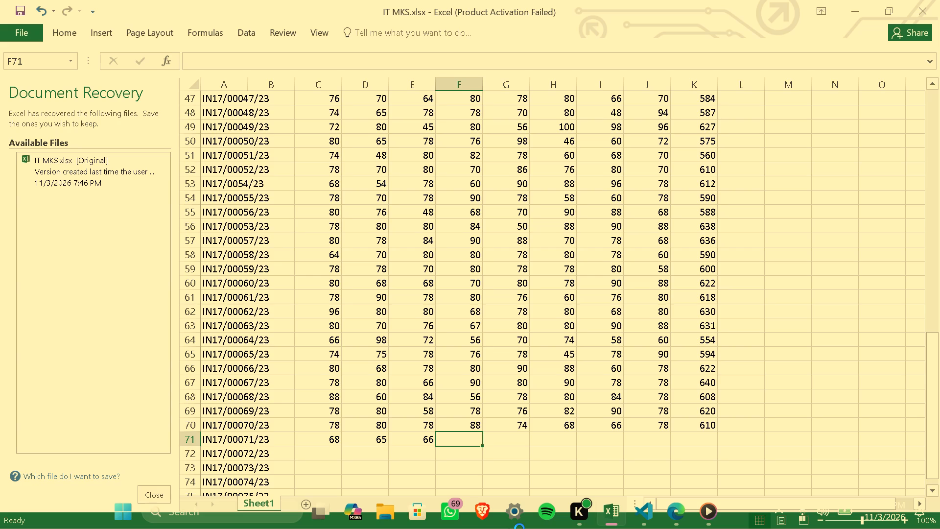
pyautogui.click(461, 444)
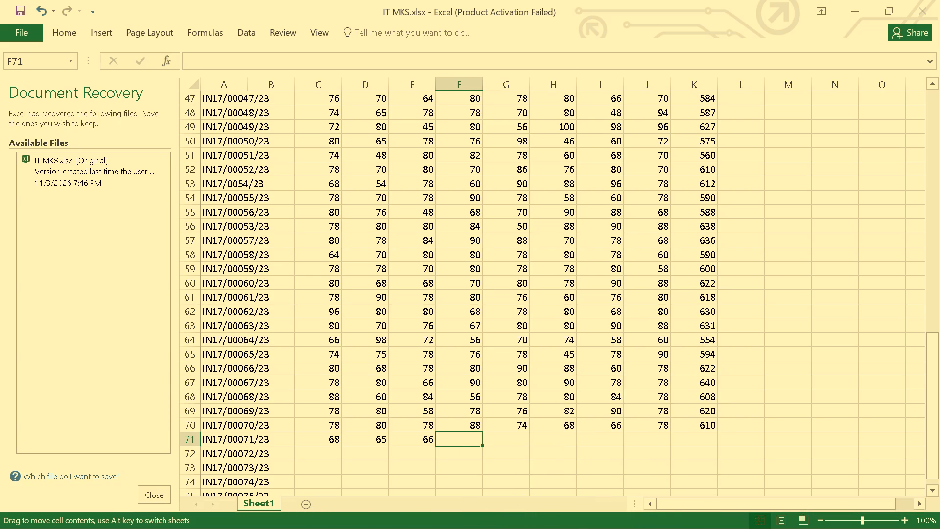
pyautogui.write('68')
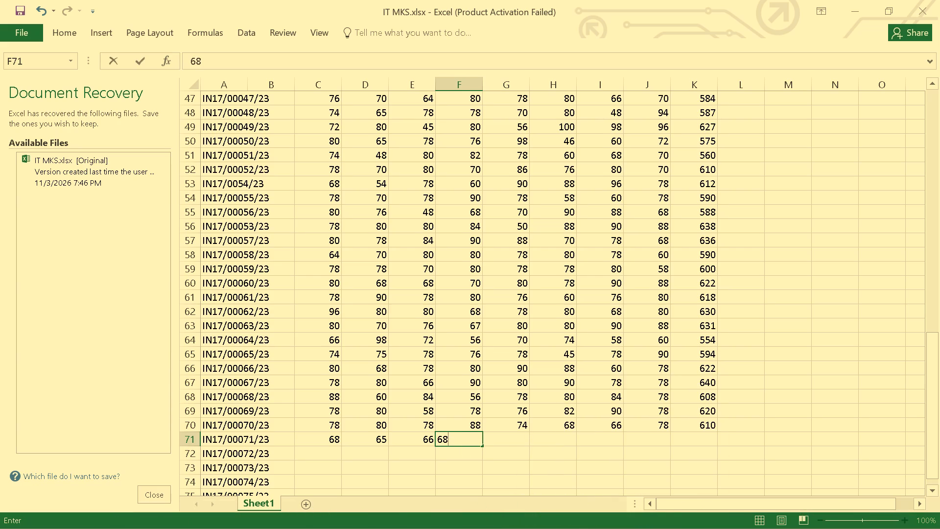
pyautogui.press('Right')
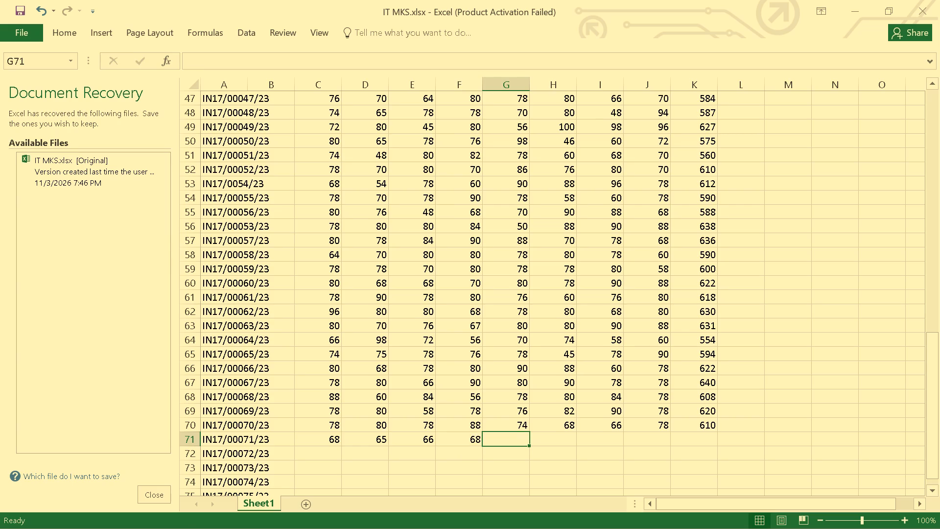
# Correct the mark in F71 to 88 and enter 90 in the adjacent cell G71.
pyautogui.press('Left')
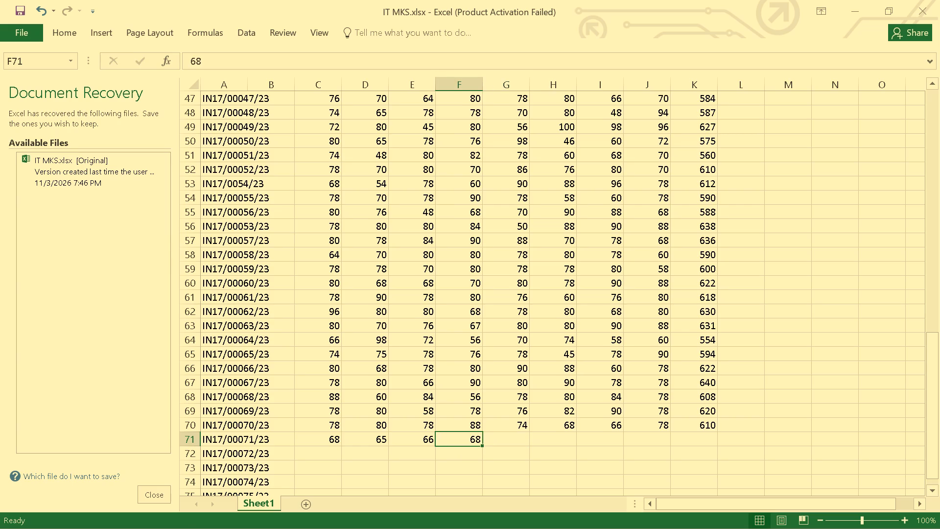
pyautogui.press('BackSpace')
pyautogui.write('88')
pyautogui.press('Right')
pyautogui.write('90')
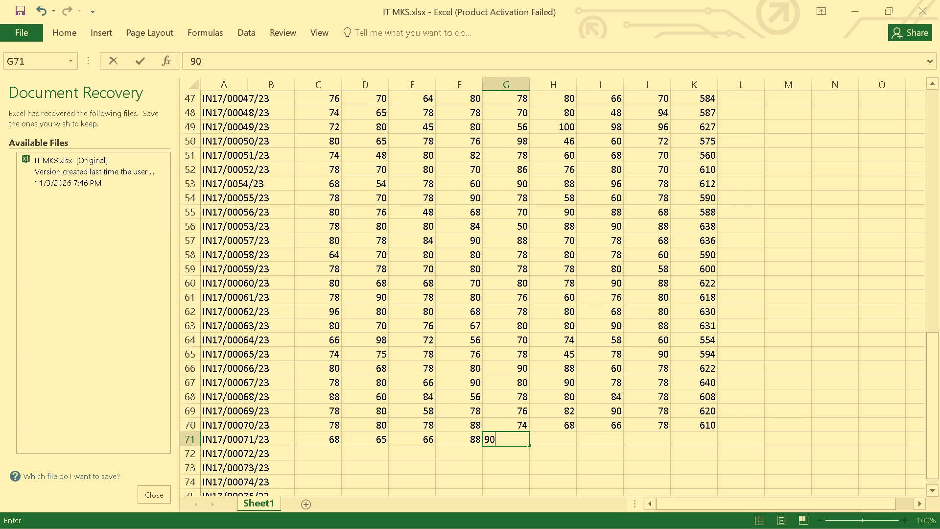
pyautogui.press('Right')
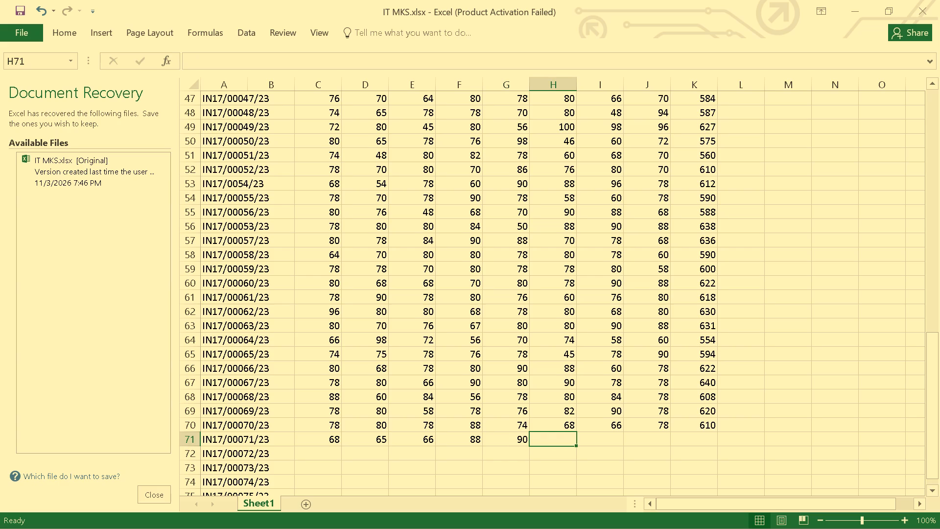
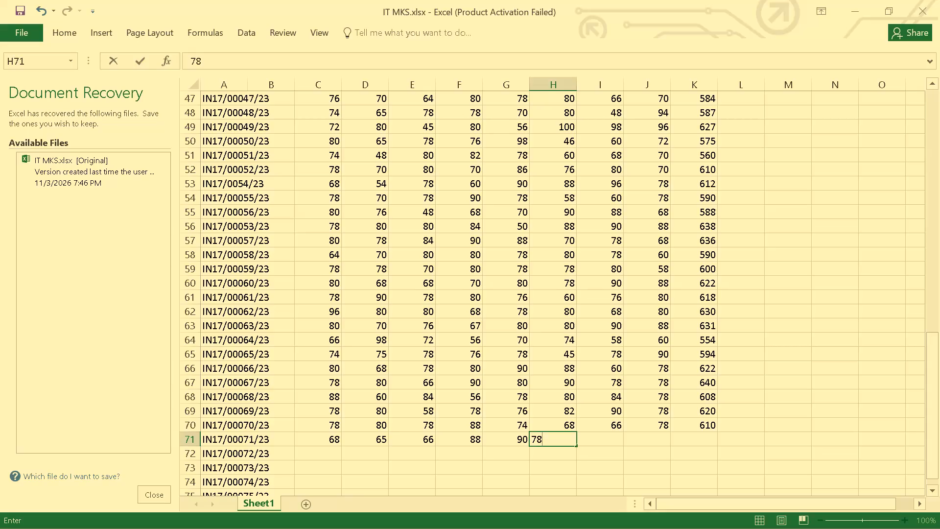
# Complete the entry of mark 78 in cell H71 and move on to the adjacent cell I71.
pyautogui.press('Right')
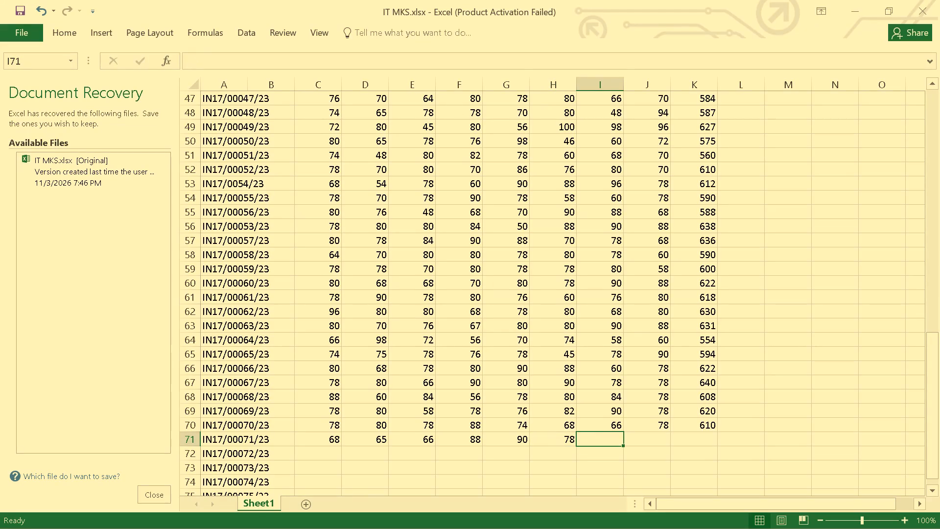
# Replace the first subject mark of row 71, in cell C71, with 74.
pyautogui.click(336, 439)
pyautogui.press('BackSpace')
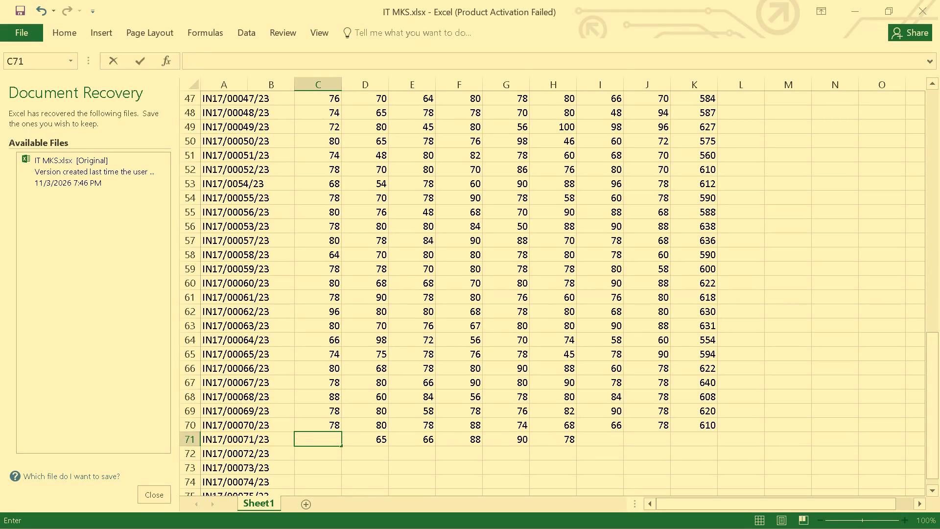
pyautogui.write('74')
pyautogui.press('Right')
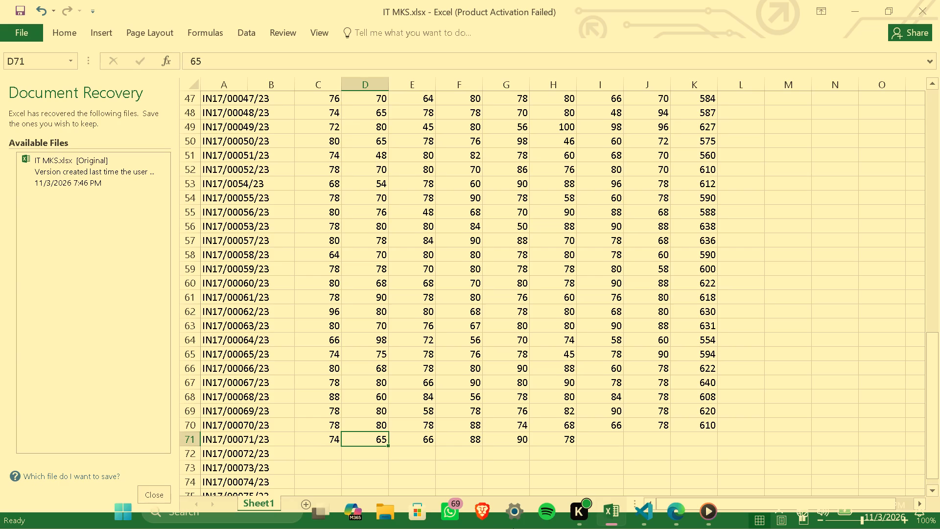